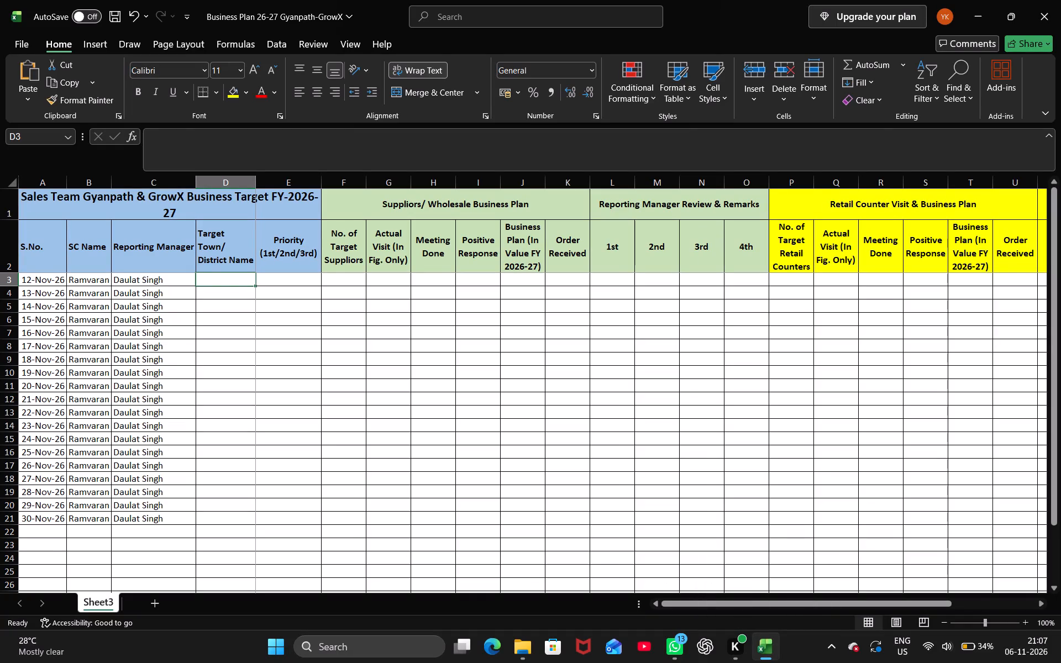
Select the Target Town/District Name cell in the 12-Nov-26 row.
click(211, 282)
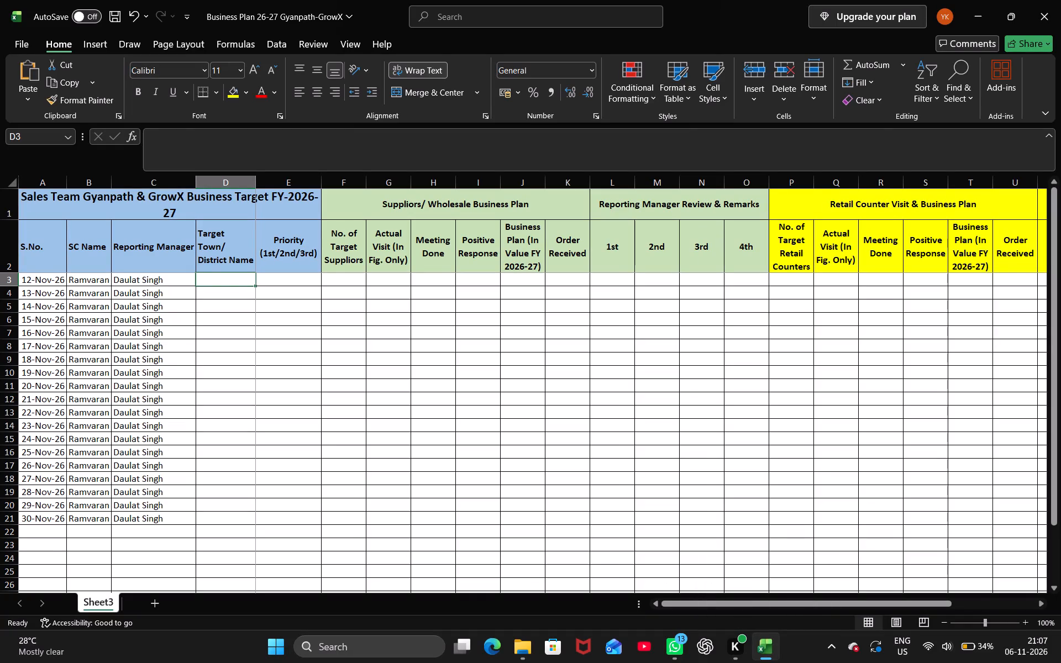
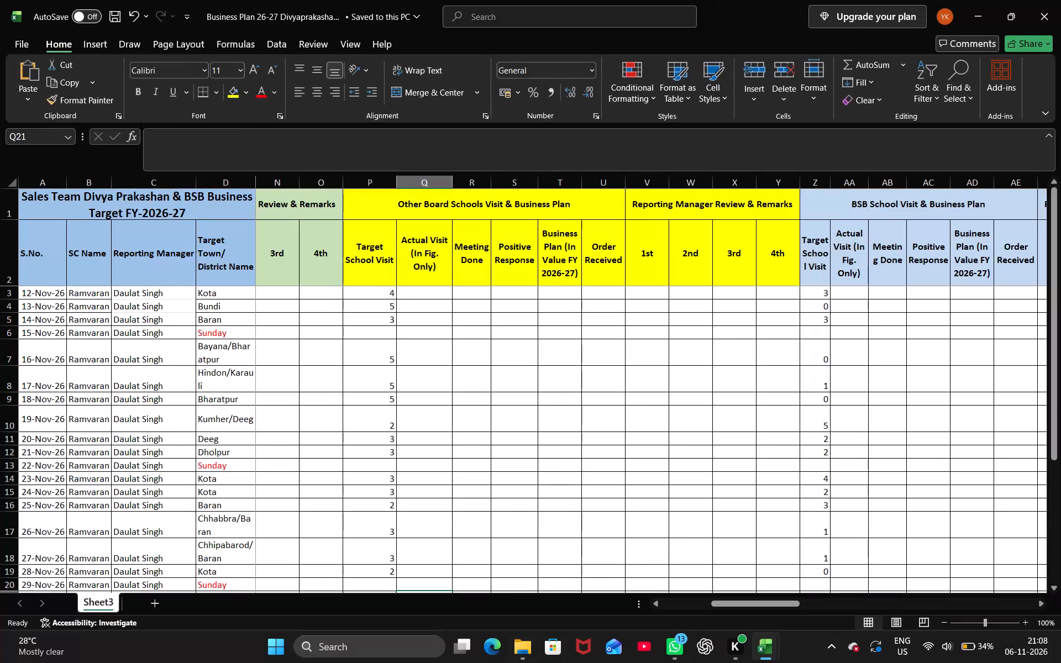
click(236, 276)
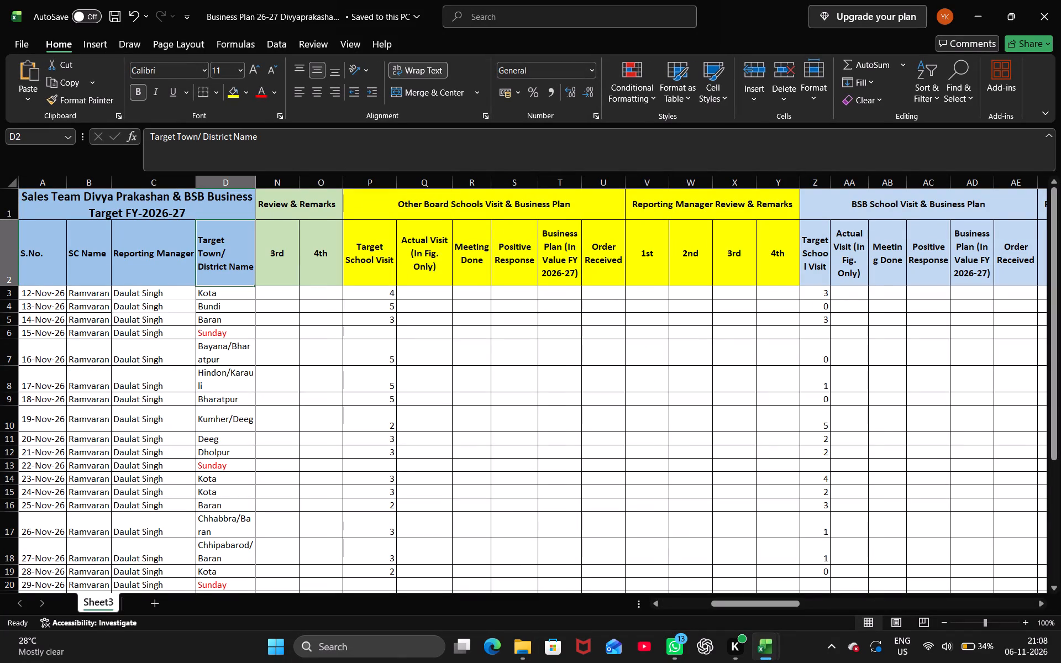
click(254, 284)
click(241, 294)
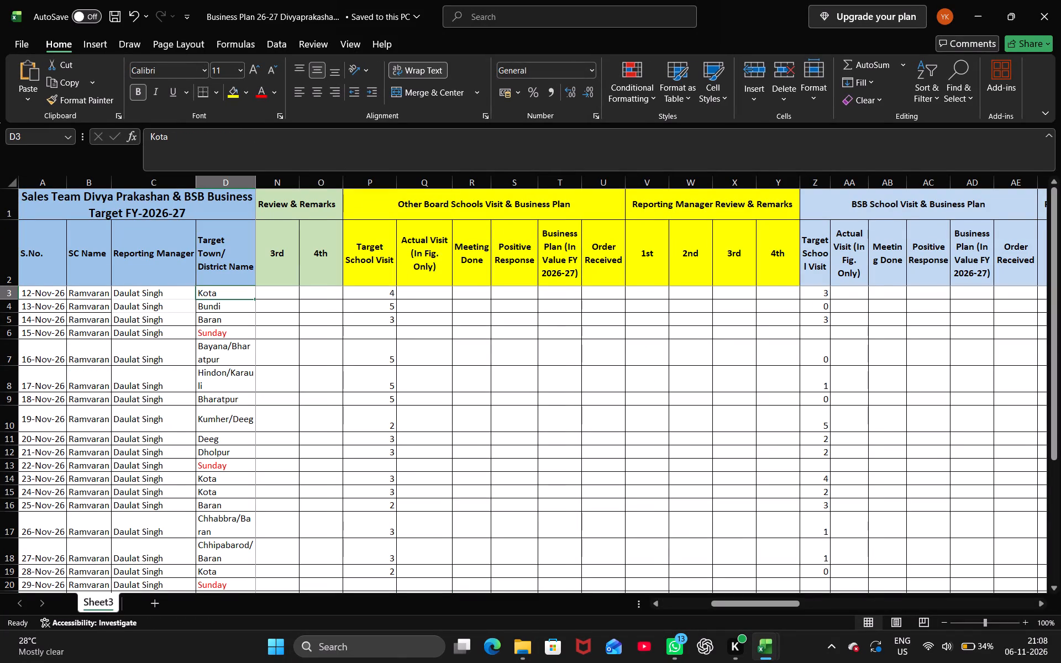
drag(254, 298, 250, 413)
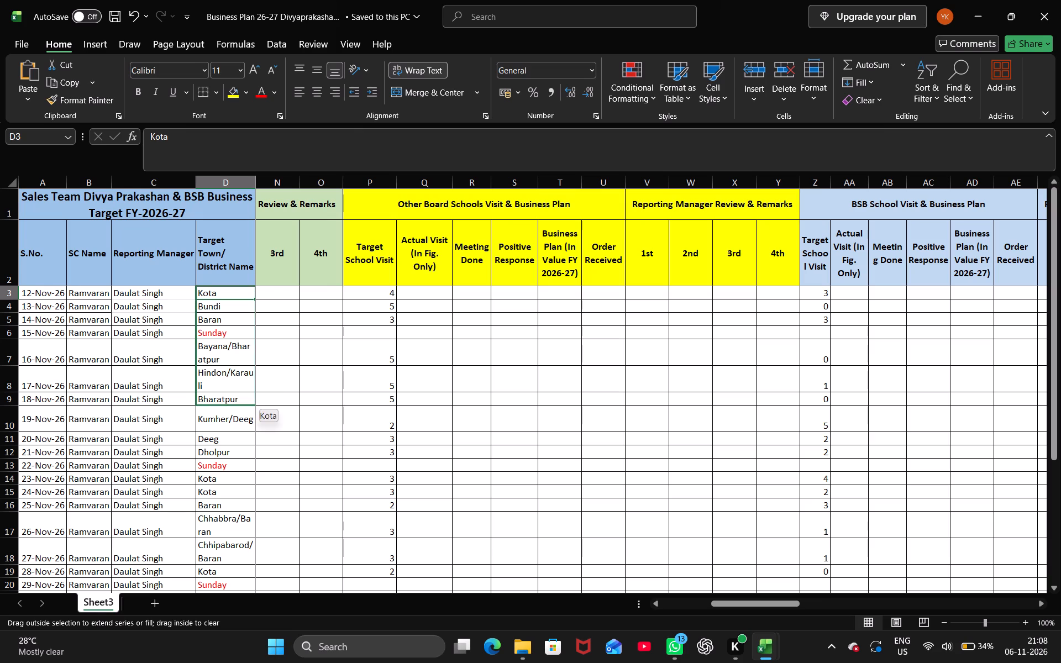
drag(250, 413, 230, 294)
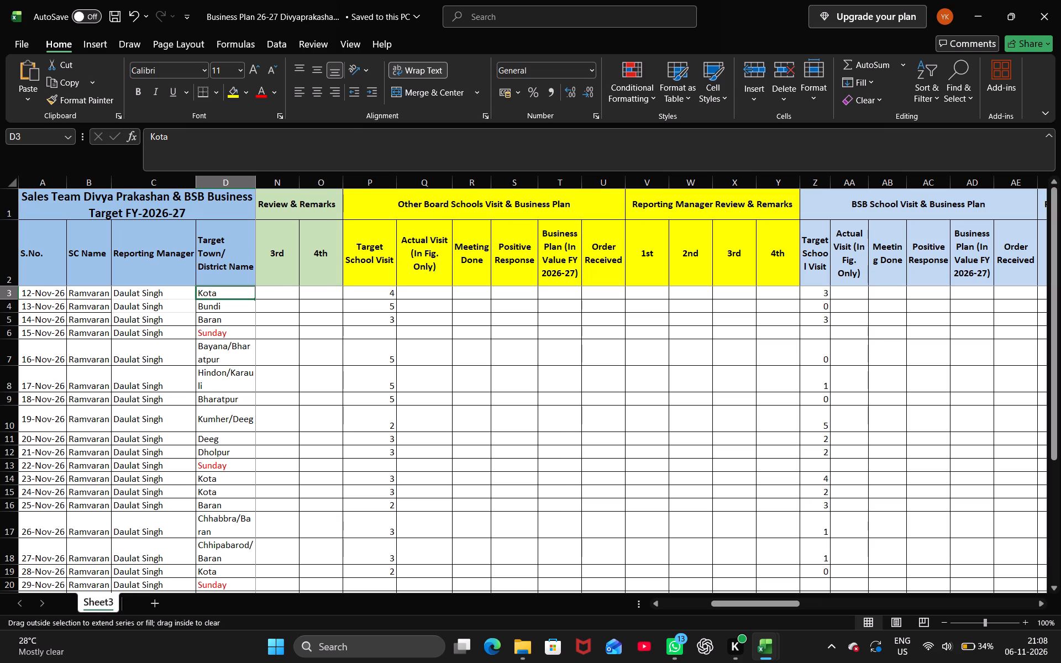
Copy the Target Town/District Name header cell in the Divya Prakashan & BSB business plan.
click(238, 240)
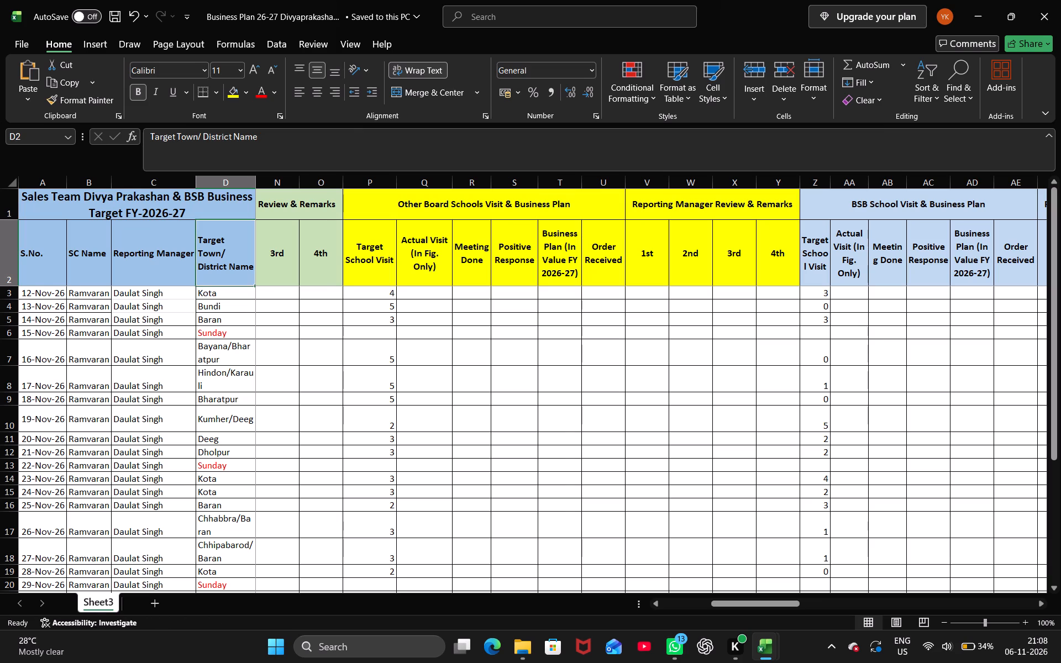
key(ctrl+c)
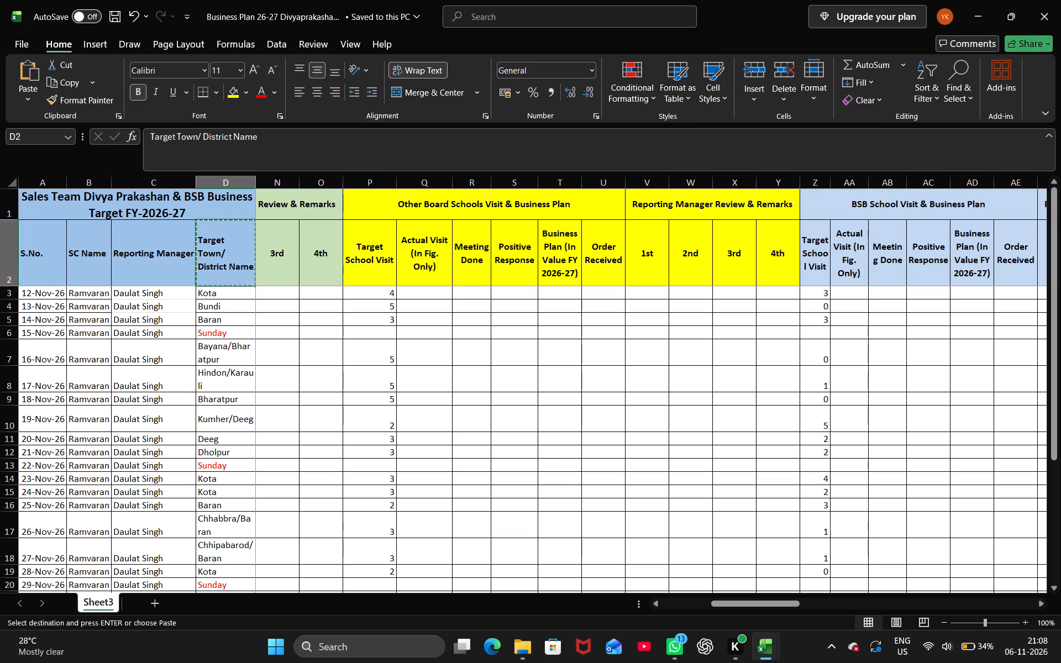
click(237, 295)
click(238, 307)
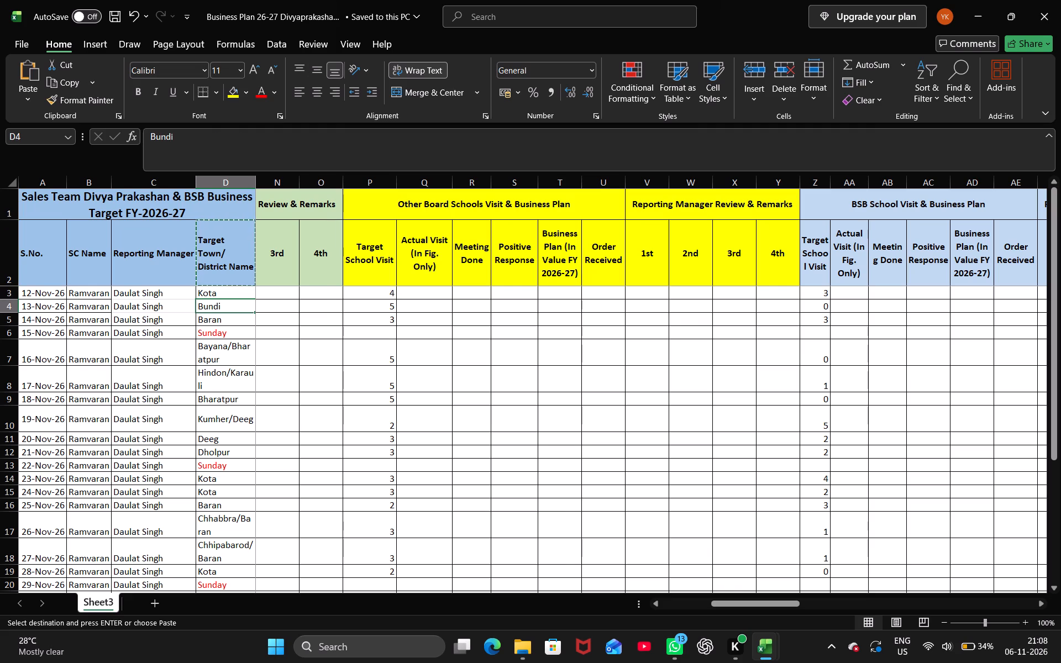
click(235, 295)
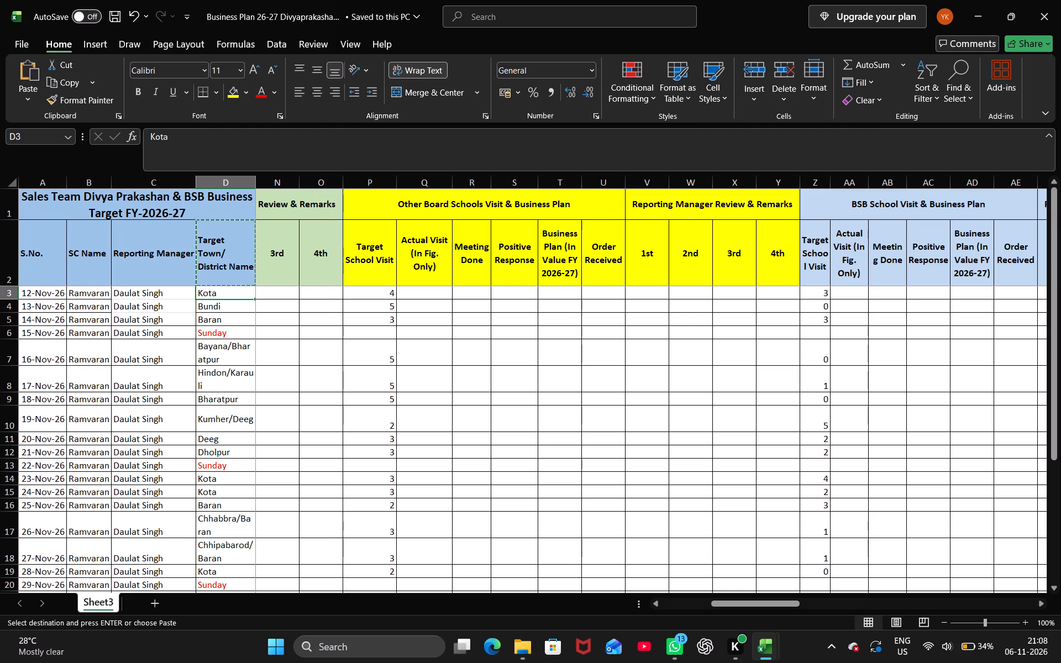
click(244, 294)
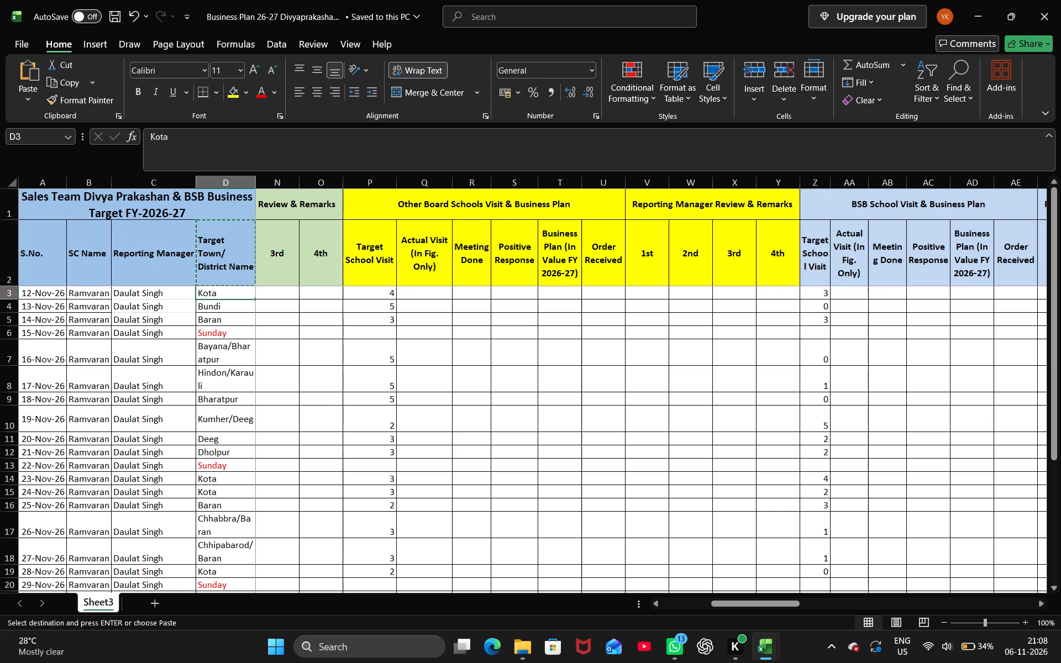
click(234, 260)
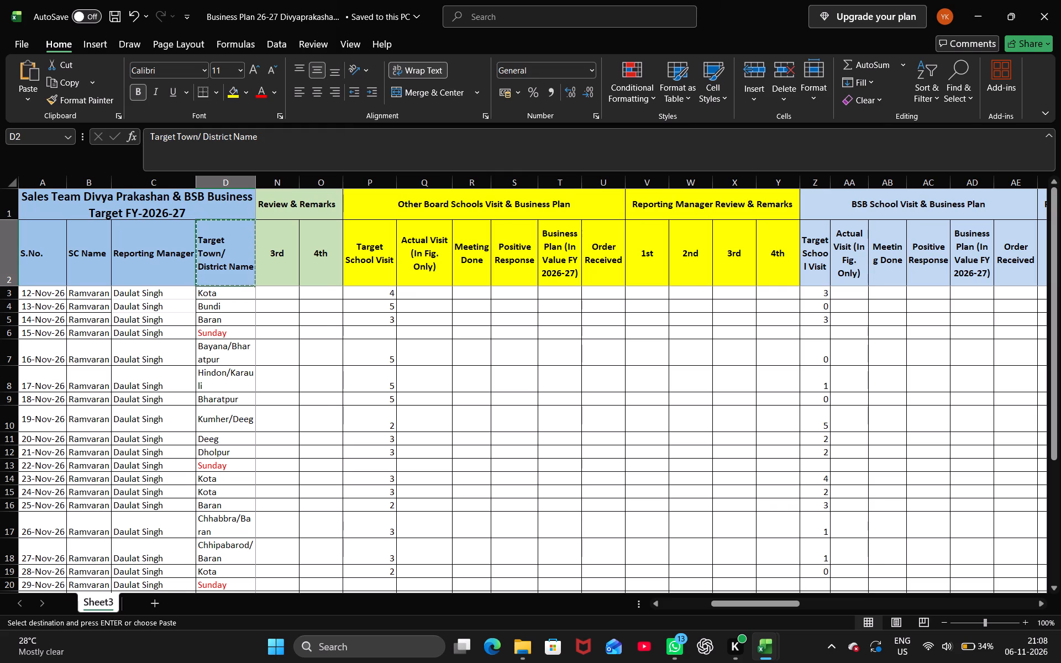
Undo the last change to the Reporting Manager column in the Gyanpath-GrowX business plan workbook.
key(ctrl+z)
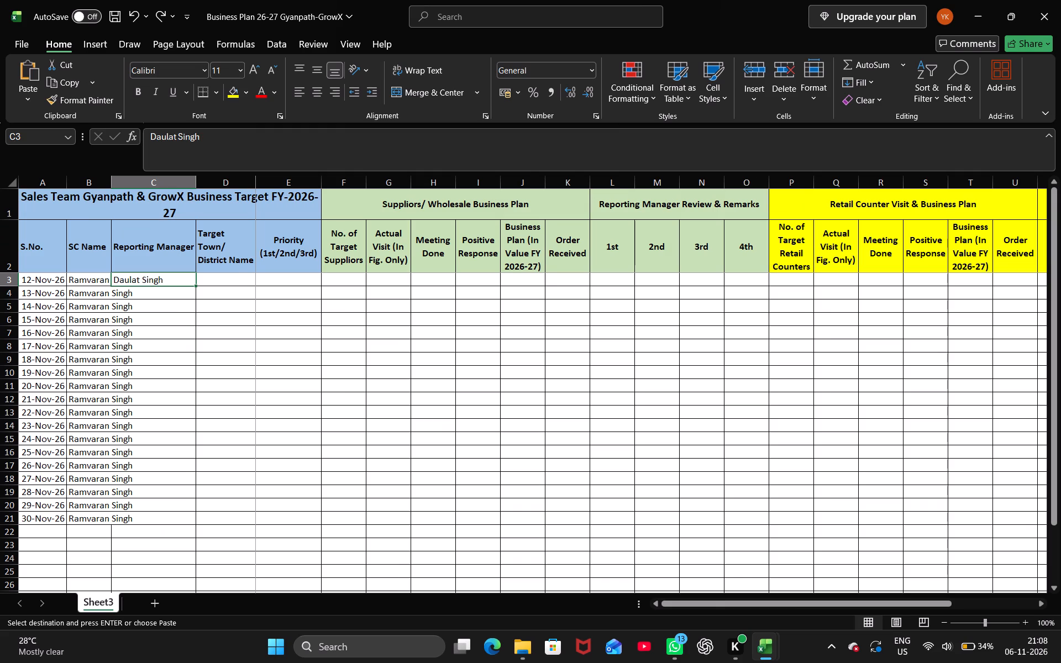
Fill the reporting manager's name down the Reporting Manager column from the 12-Nov-26 row through the 30-Nov-26 row.
drag(196, 287, 202, 340)
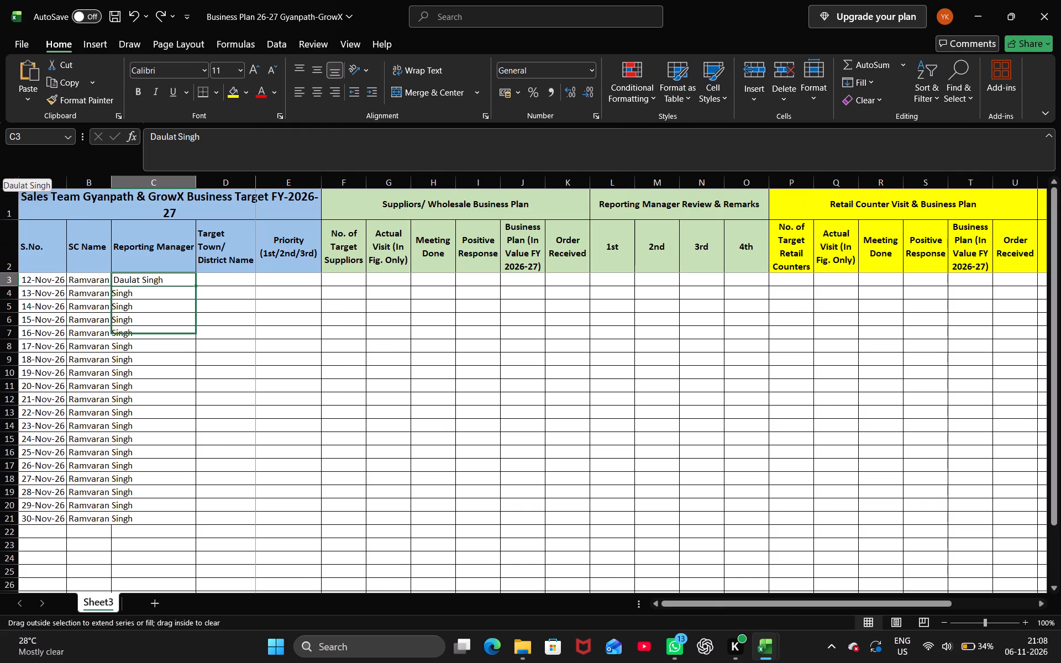
drag(202, 340, 196, 519)
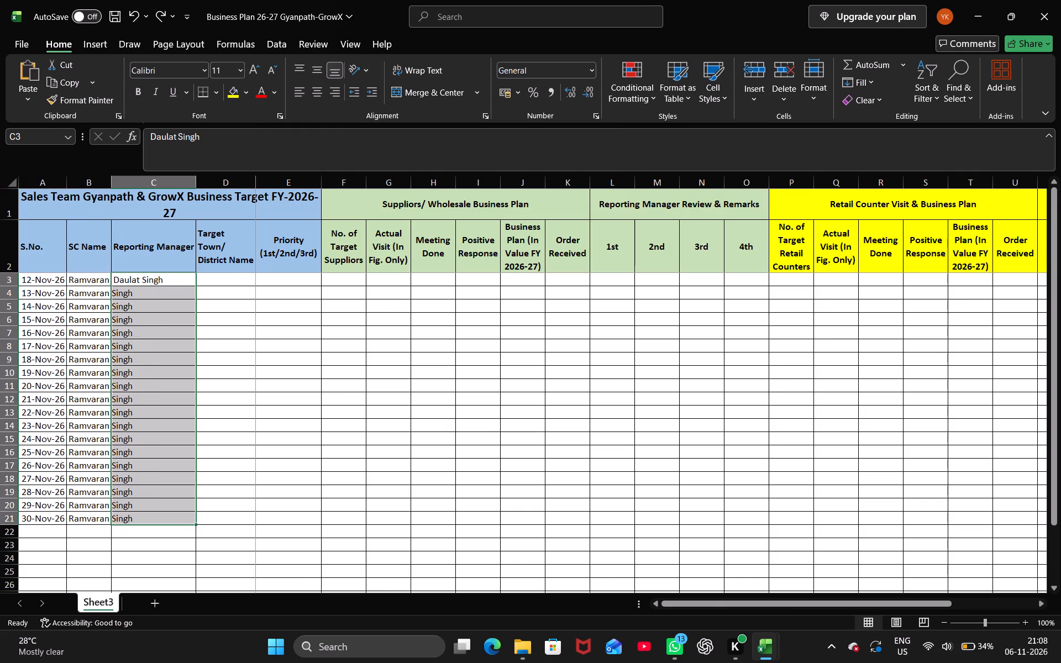
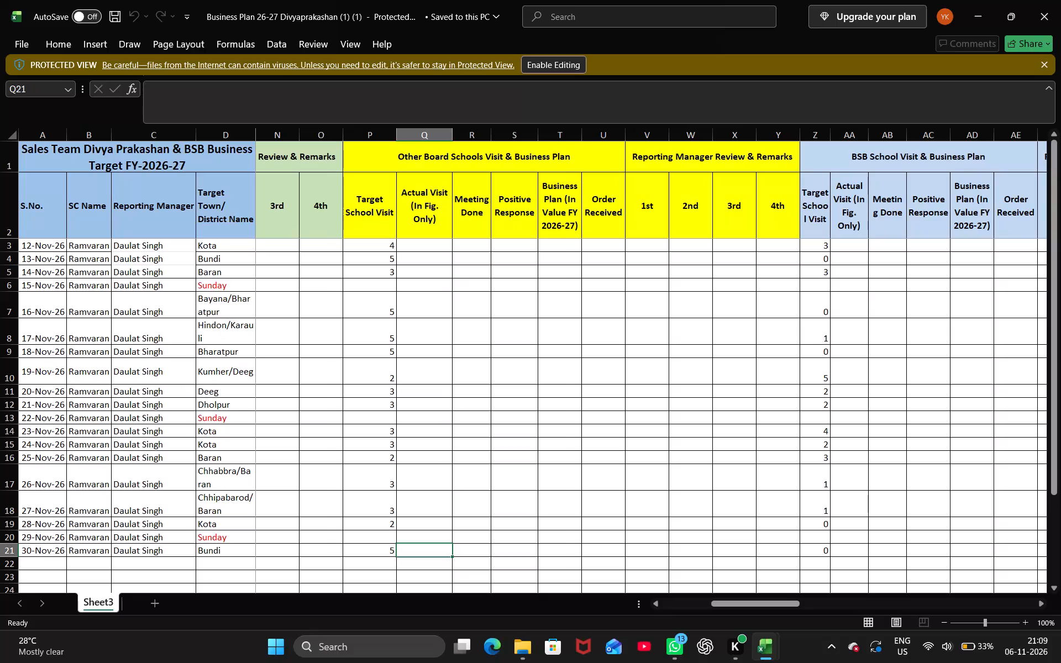
Examine the November targets in the BSB School, BSB & DP Books Suppliers and Yog & Ayurved College sections of the business plan.
scroll(570, 358, left, 1)
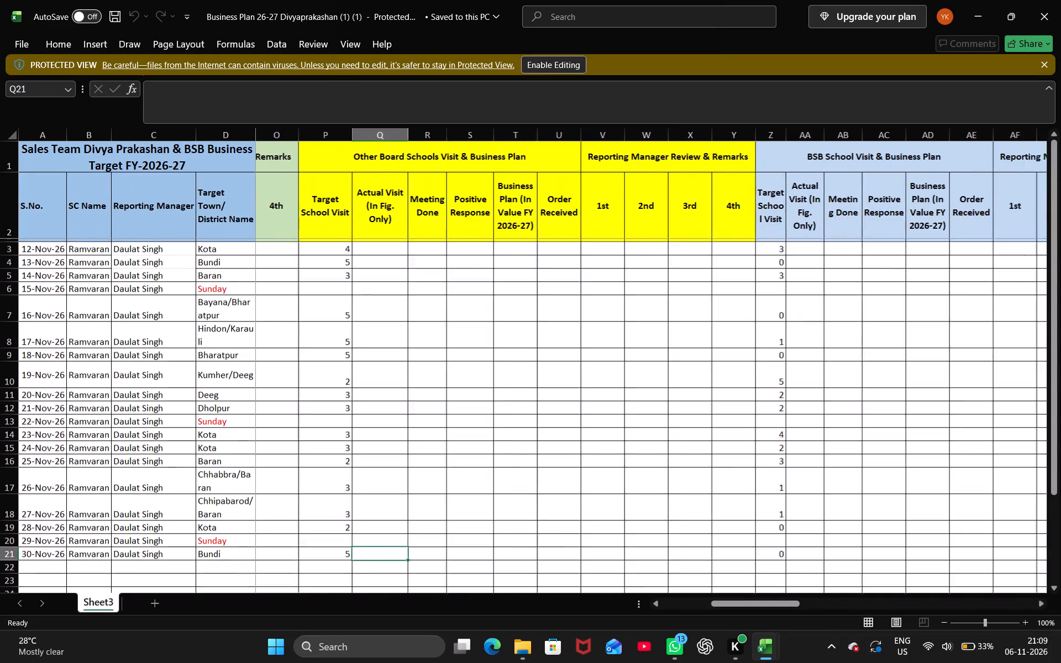
scroll(570, 358, left, 3)
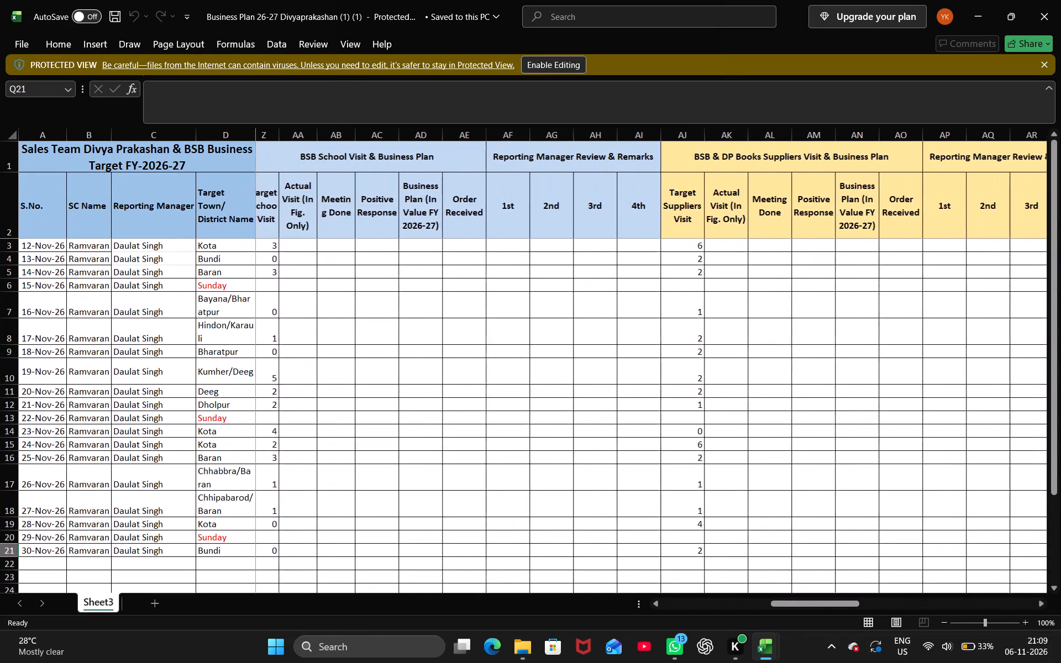
scroll(570, 358, left, 1)
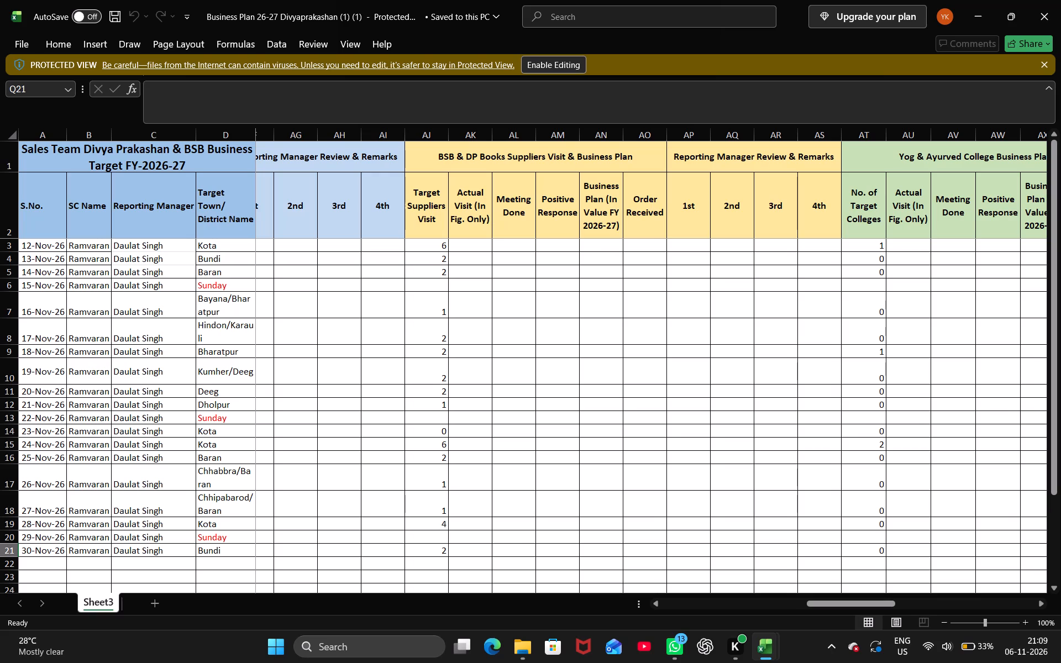
Look through the school, supplier and college visit columns in the protected-view copy of the Divya Prakashan & BSB plan.
scroll(570, 358, left, 2)
scroll(570, 358, right, 5)
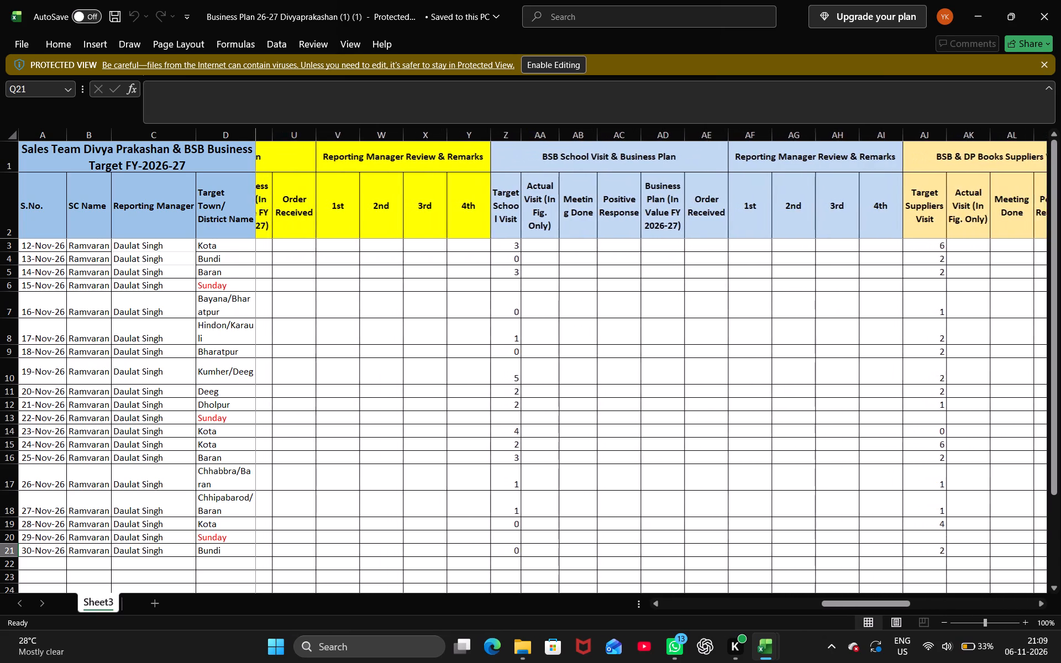
scroll(570, 358, right, 1)
scroll(570, 358, left, 1)
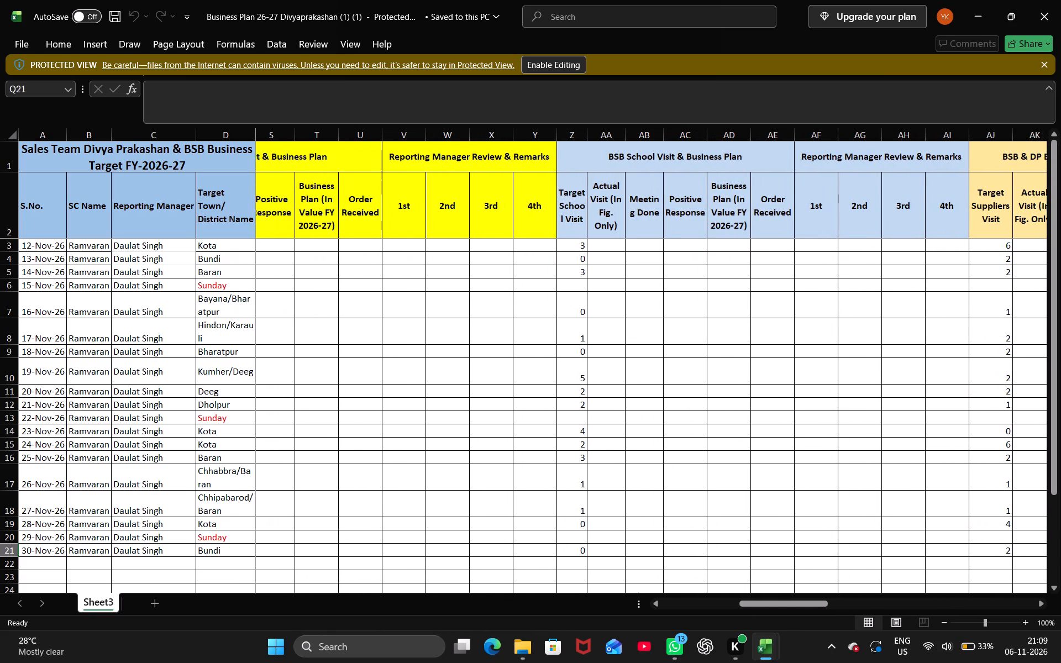
scroll(570, 358, left, 1)
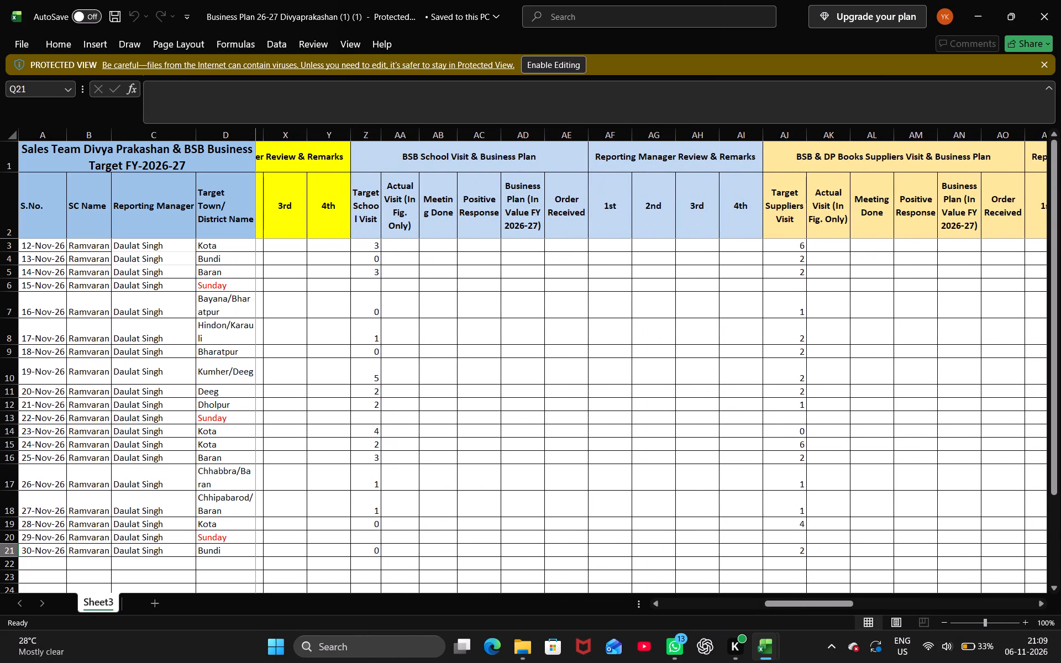
scroll(681, 345, right, 1)
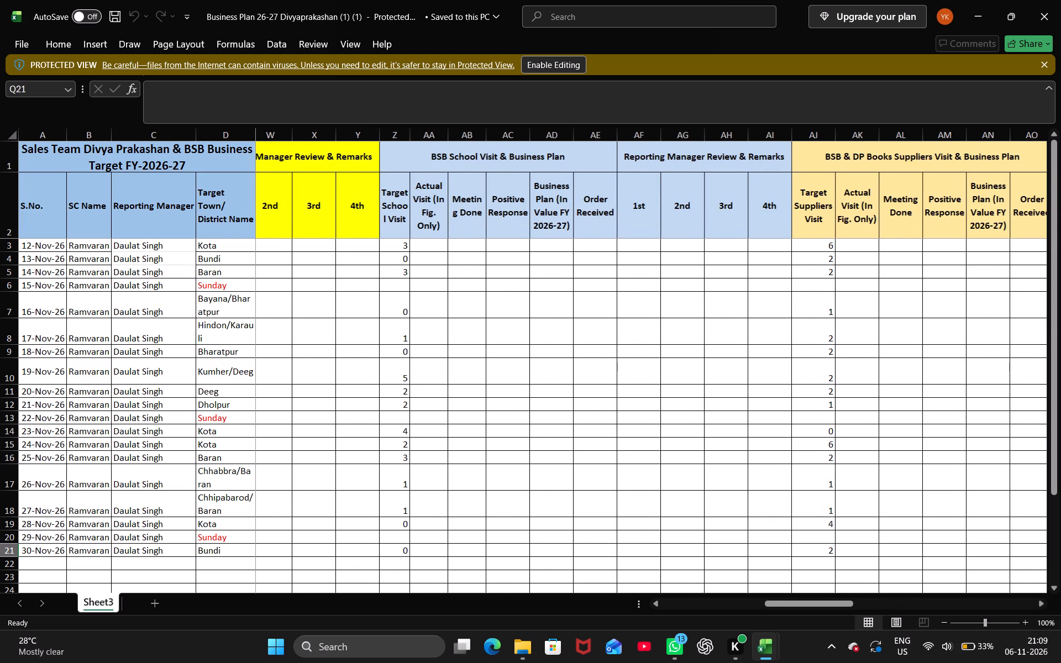
scroll(681, 345, right, 1)
scroll(681, 345, up, 1)
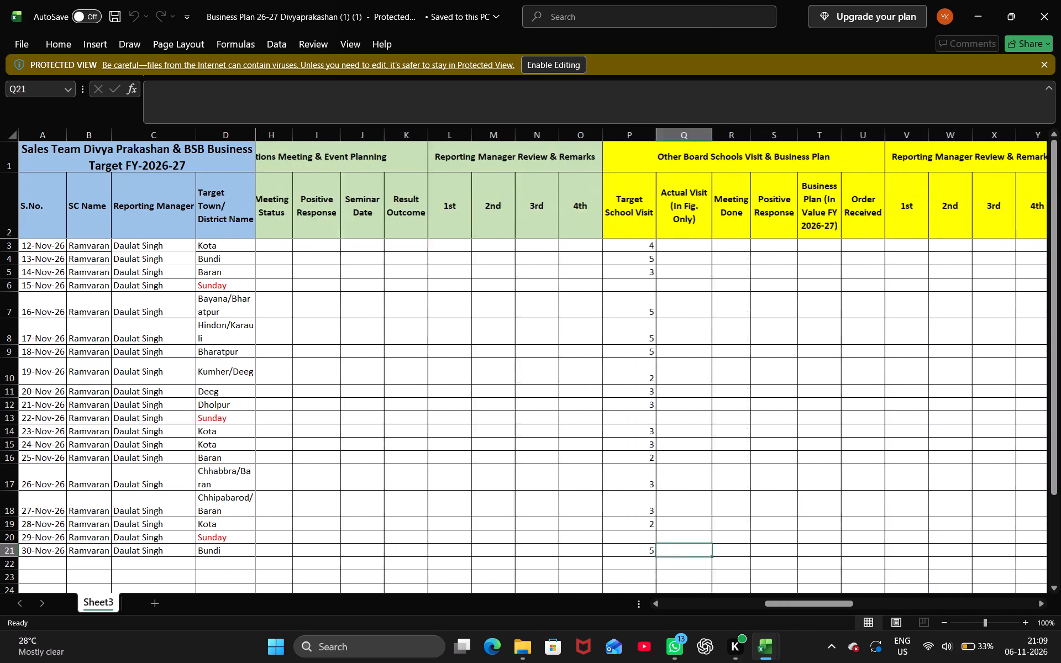
scroll(681, 345, up, 1)
scroll(681, 345, left, 3)
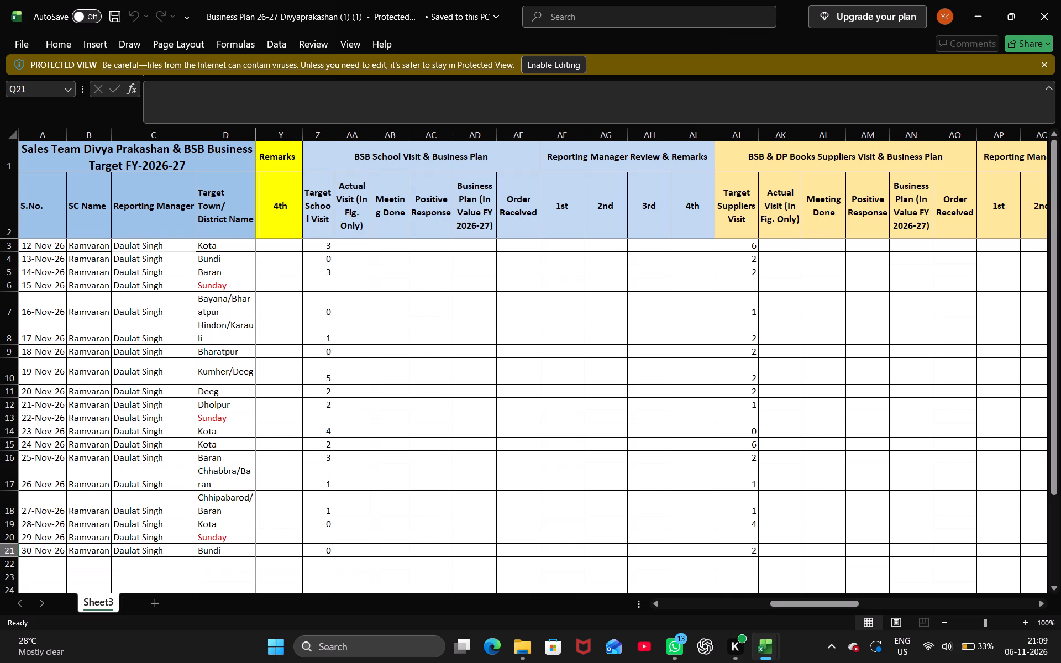
scroll(727, 482, right, 5)
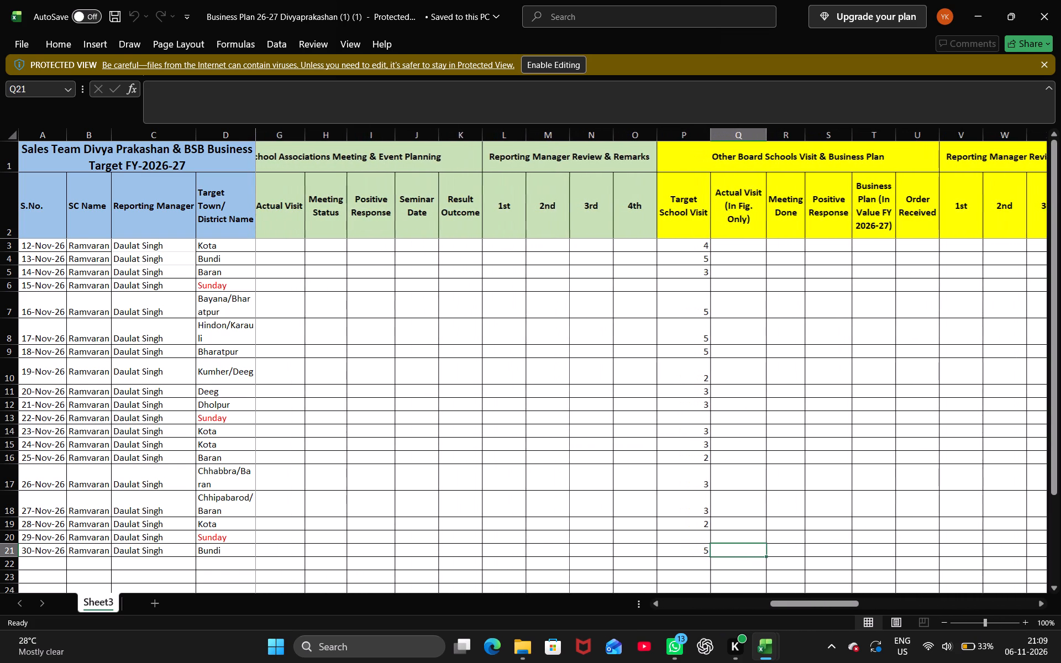
Close the protected-view copy of the Divya Prakashan & BSB business plan.
click(1058, 9)
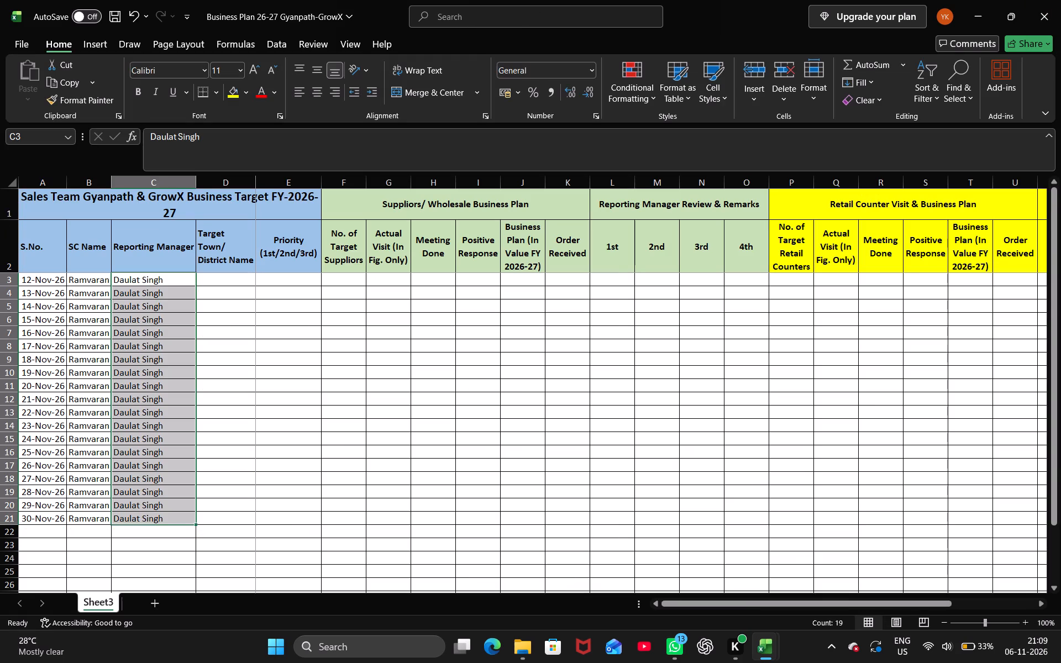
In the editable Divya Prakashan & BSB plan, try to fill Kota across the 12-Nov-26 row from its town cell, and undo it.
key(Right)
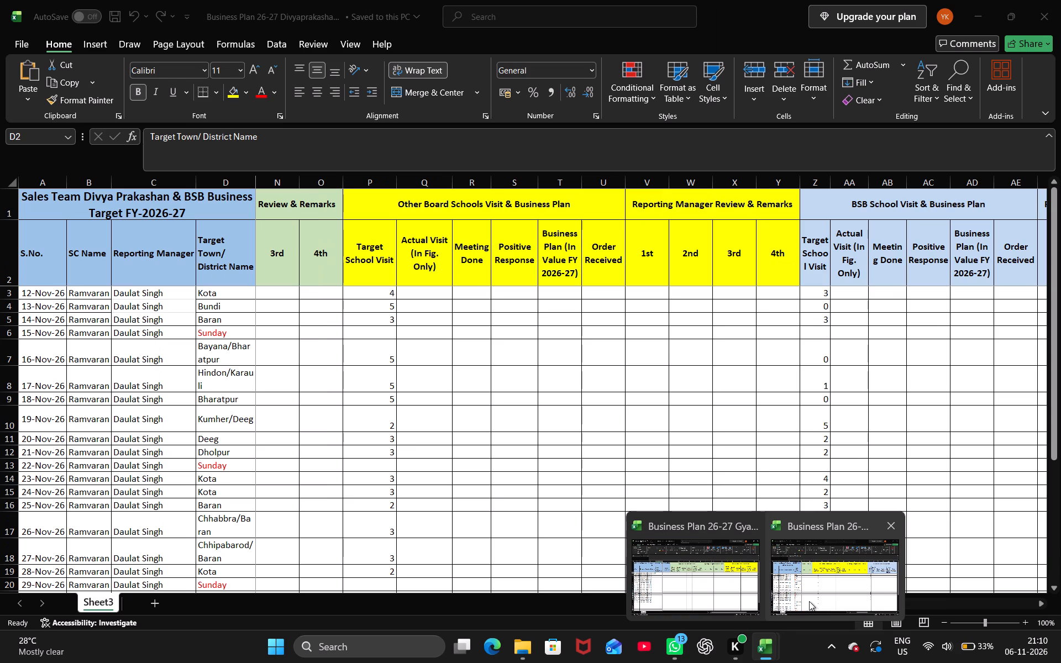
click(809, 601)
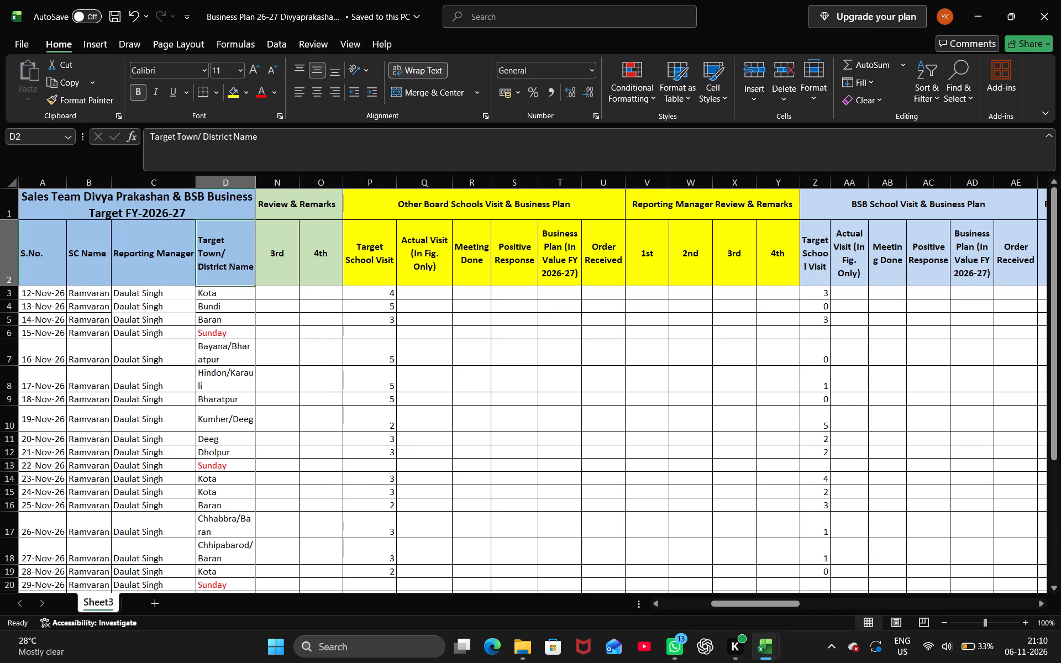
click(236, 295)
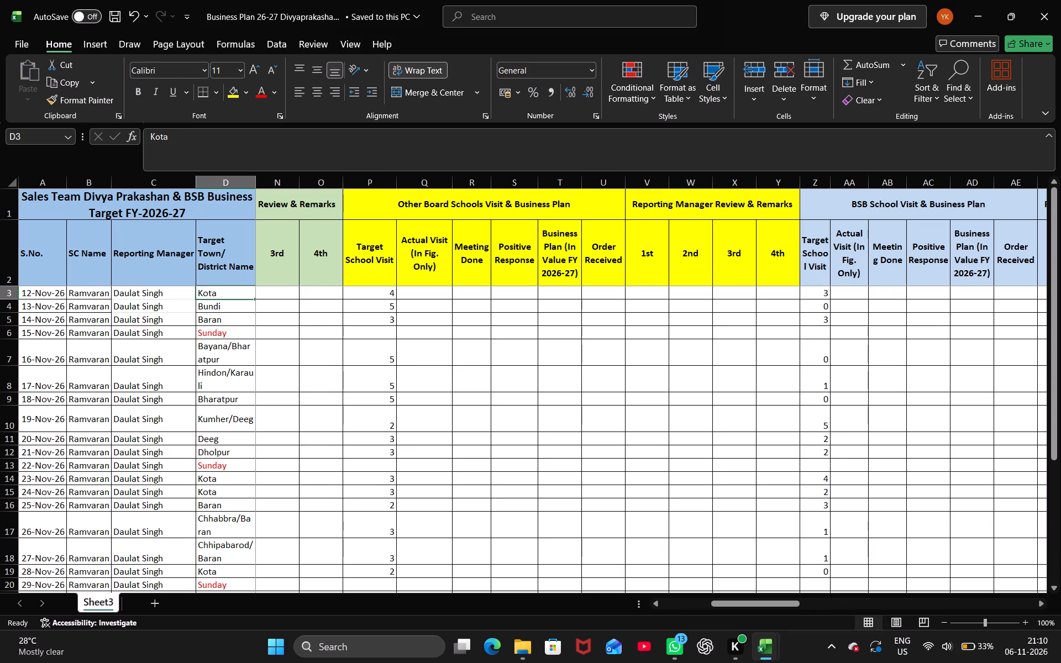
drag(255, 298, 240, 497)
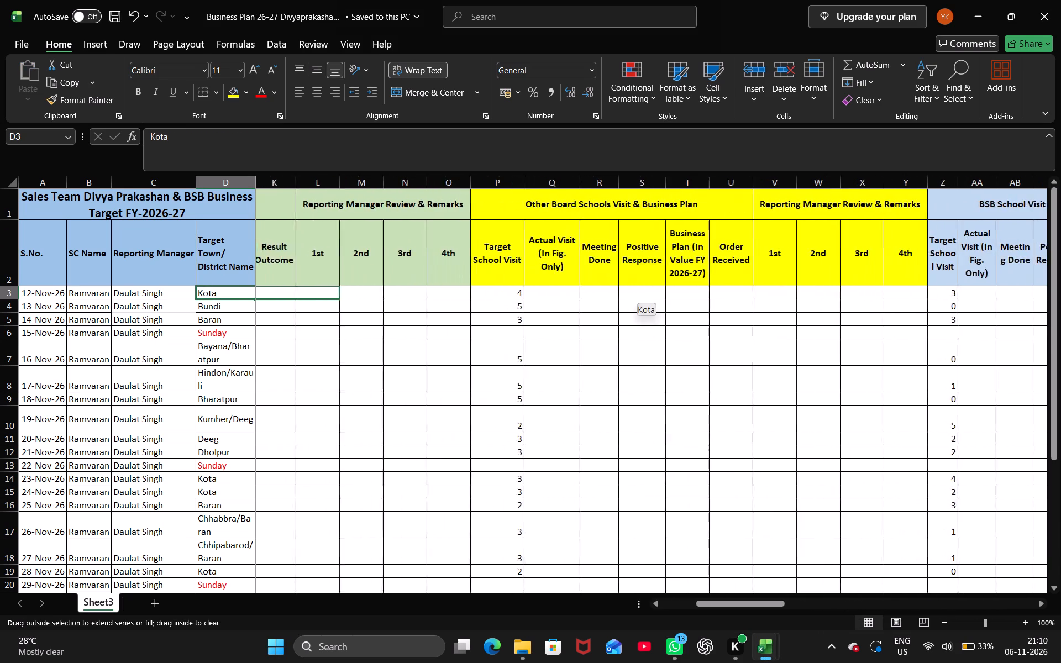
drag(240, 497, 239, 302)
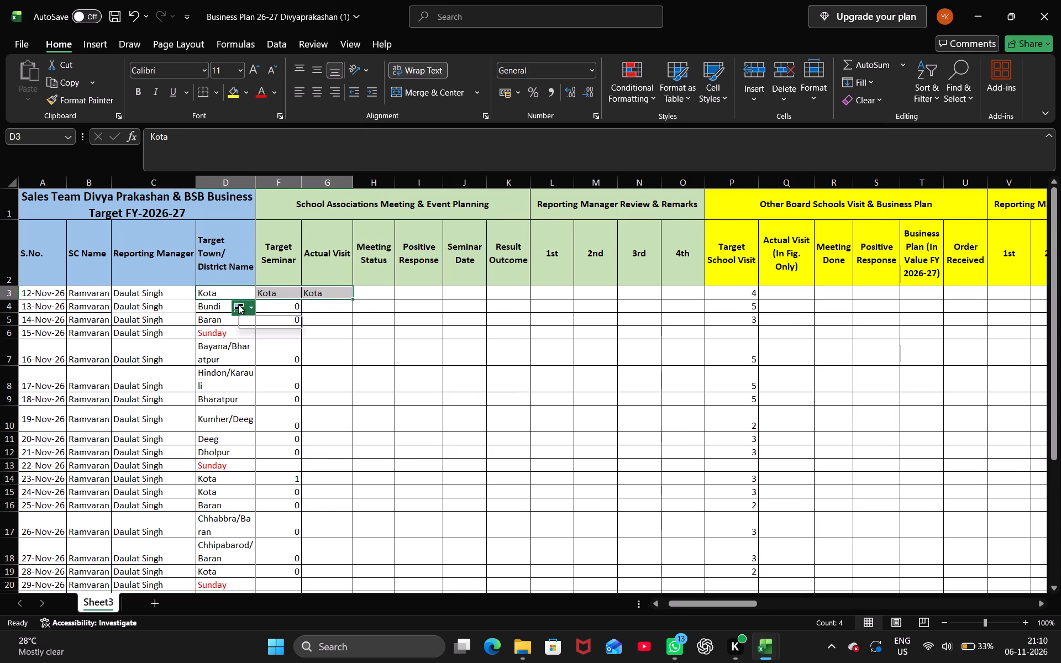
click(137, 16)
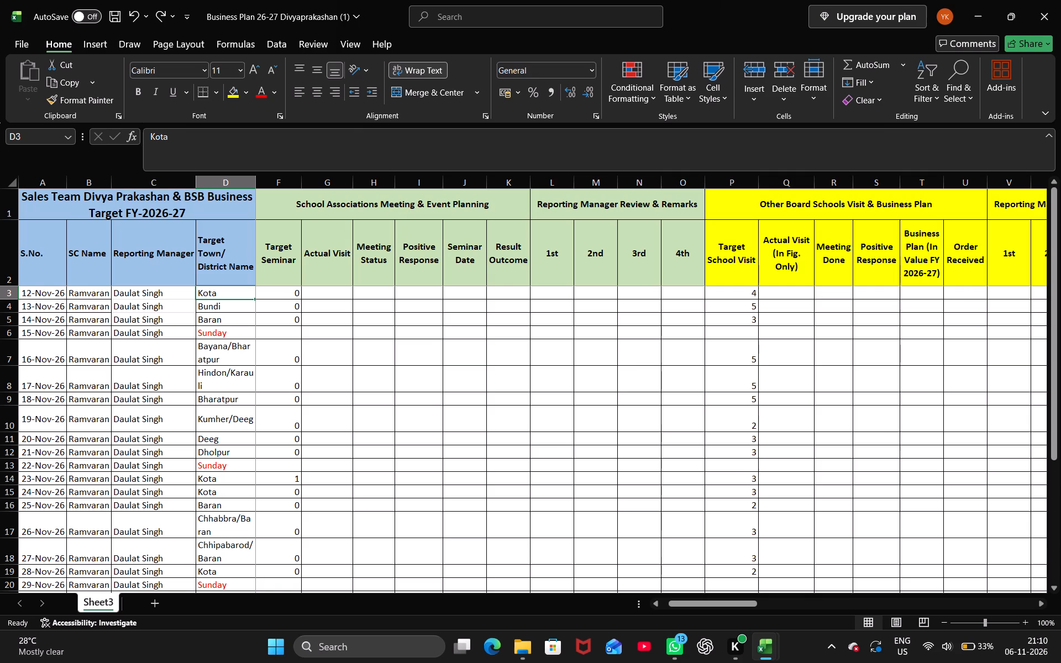
Look through the school, supplier and college visit columns of the Divya Prakashan & BSB plan and return to its first columns.
scroll(549, 441, left, 4)
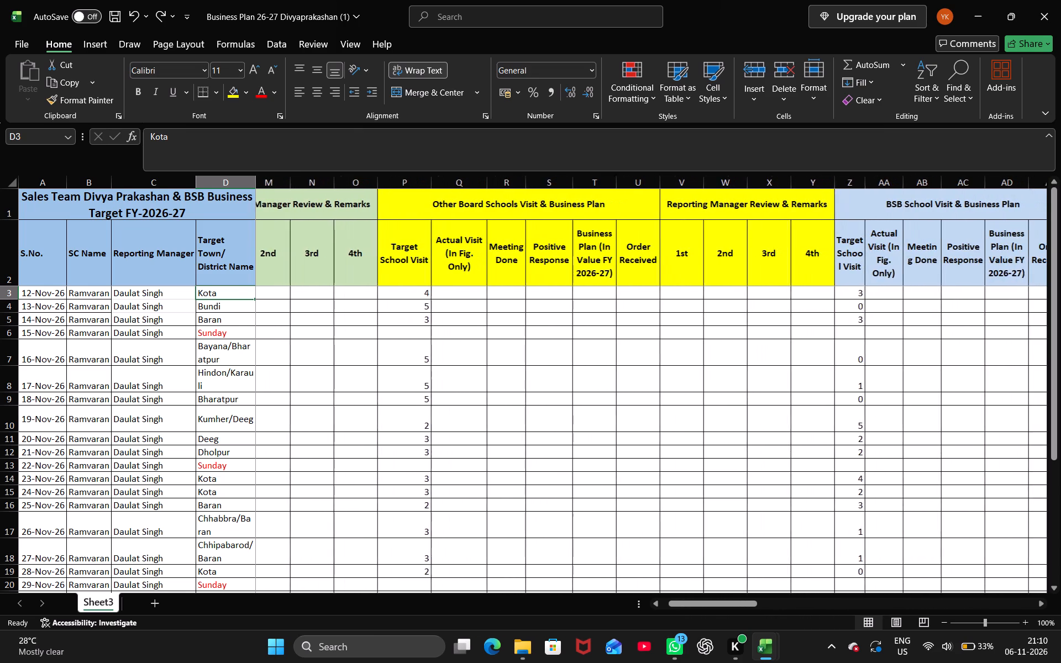
scroll(549, 441, left, 3)
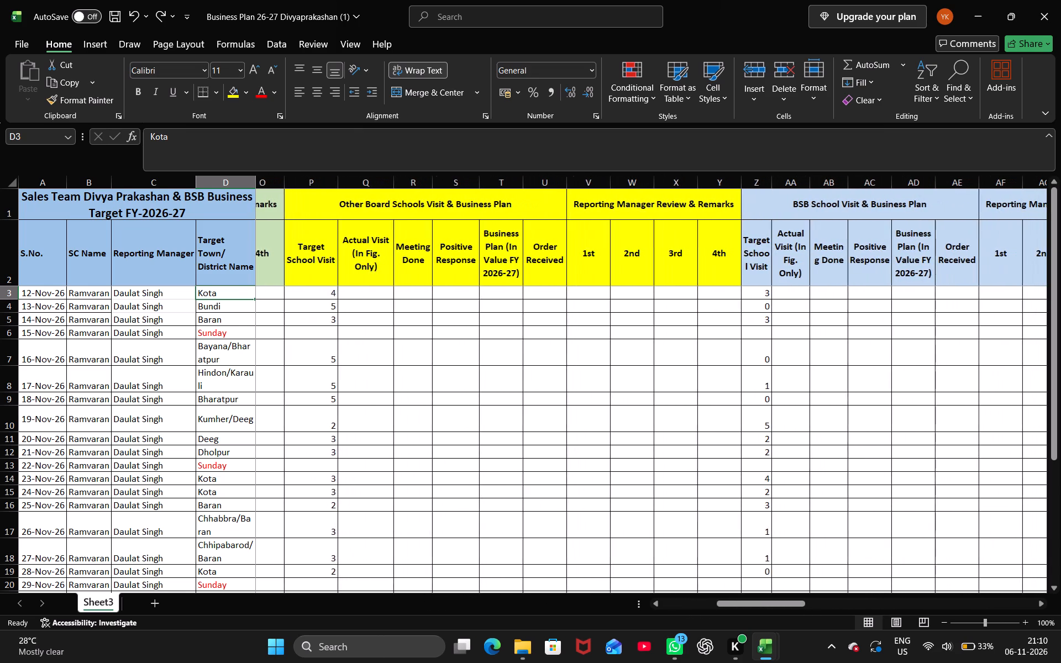
scroll(549, 441, left, 1)
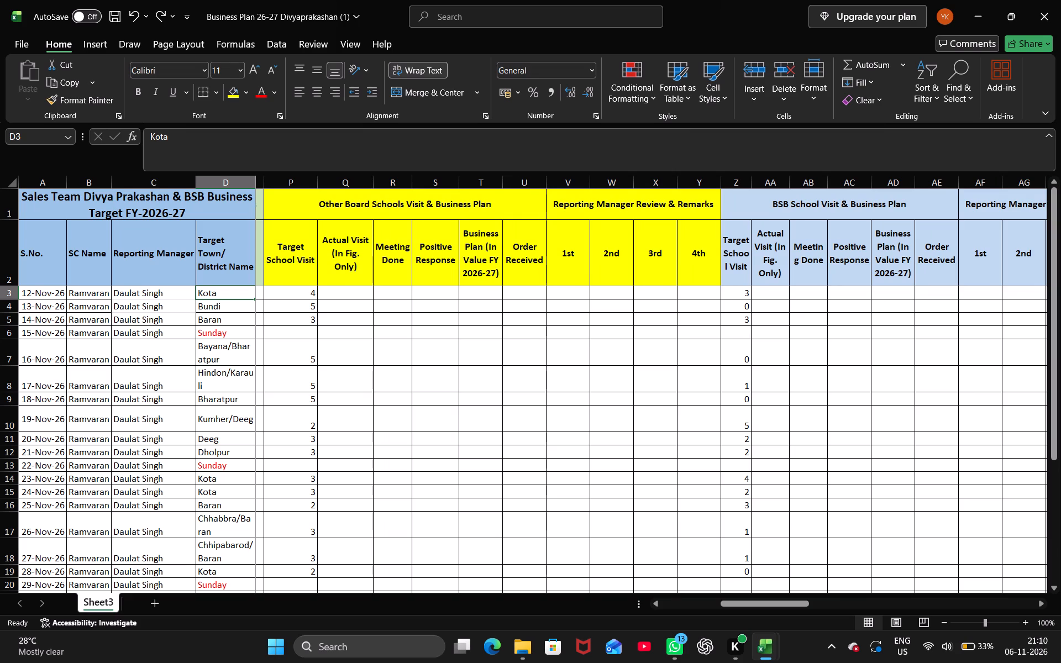
scroll(549, 441, left, 4)
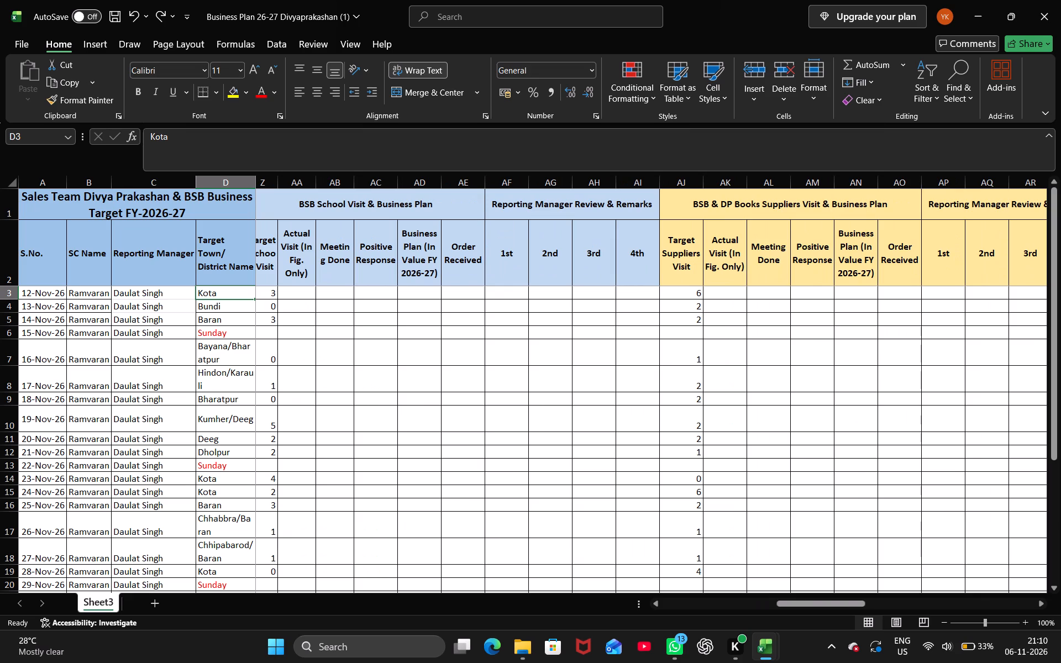
scroll(549, 441, right, 1)
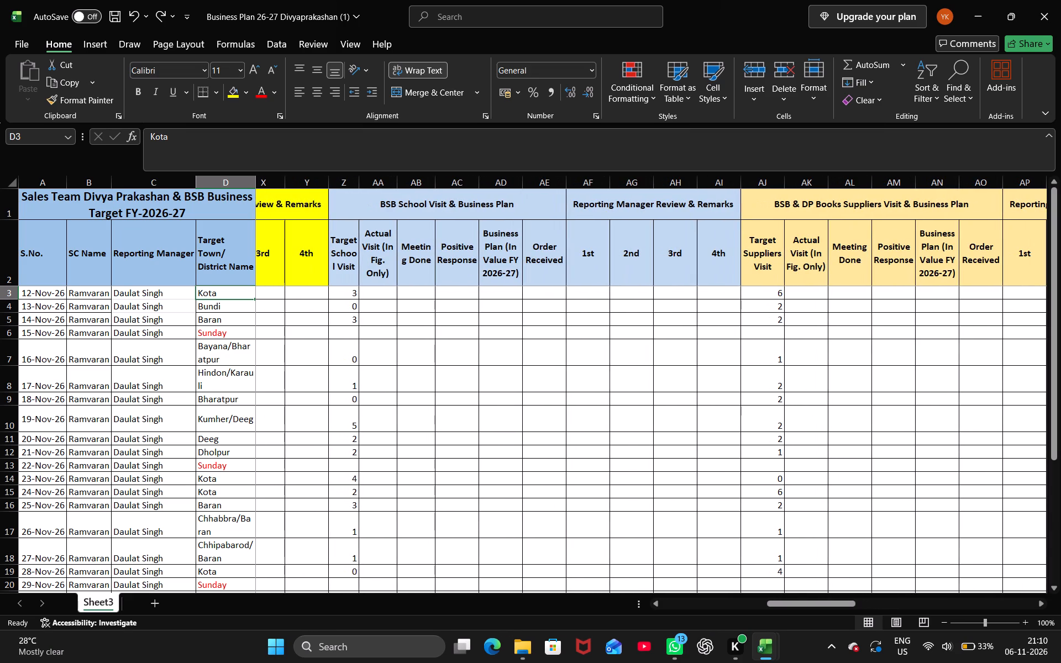
scroll(549, 441, left, 1)
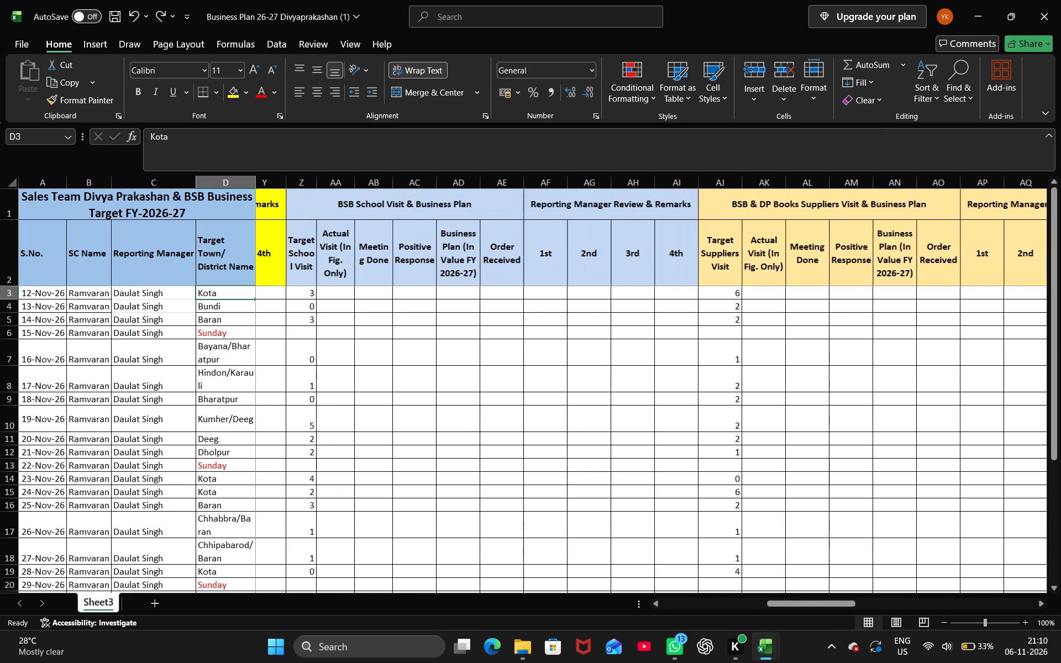
scroll(549, 441, left, 3)
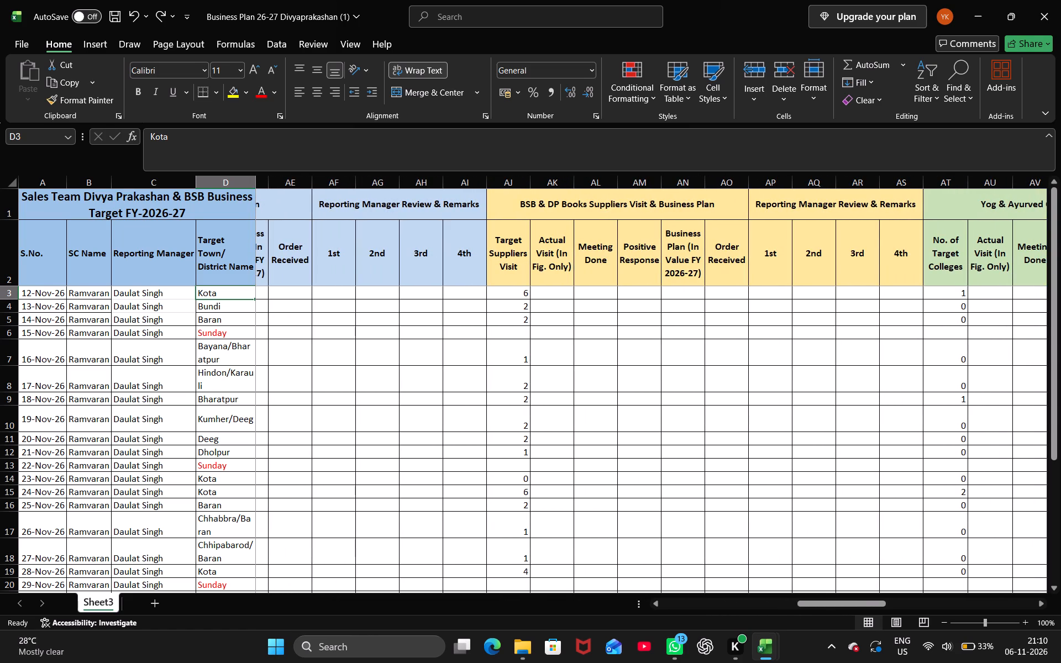
scroll(549, 441, right, 4)
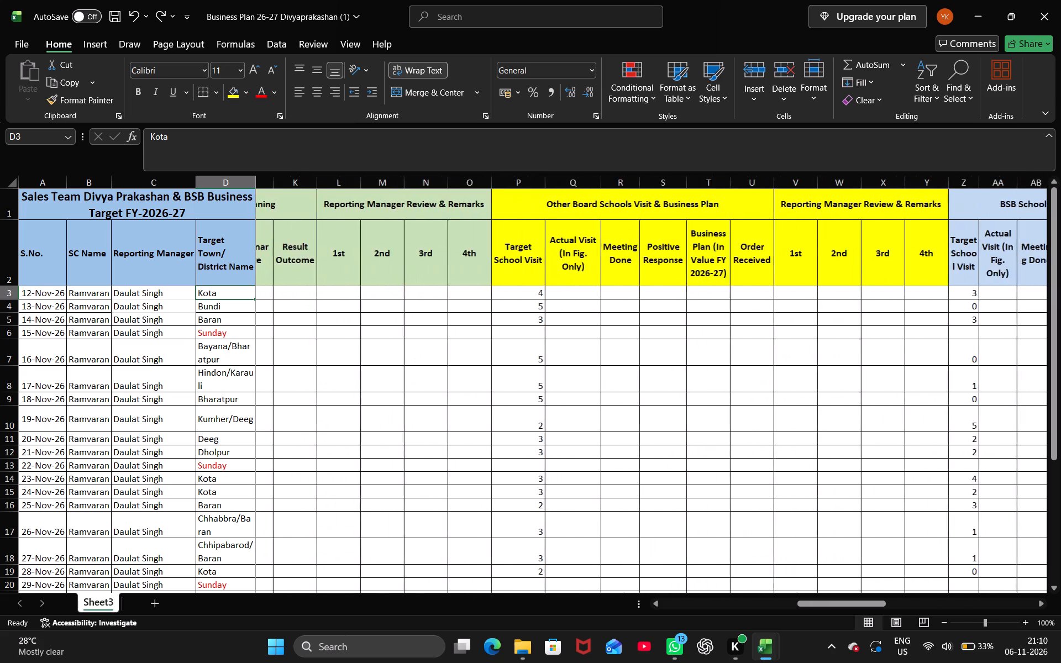
scroll(549, 441, right, 2)
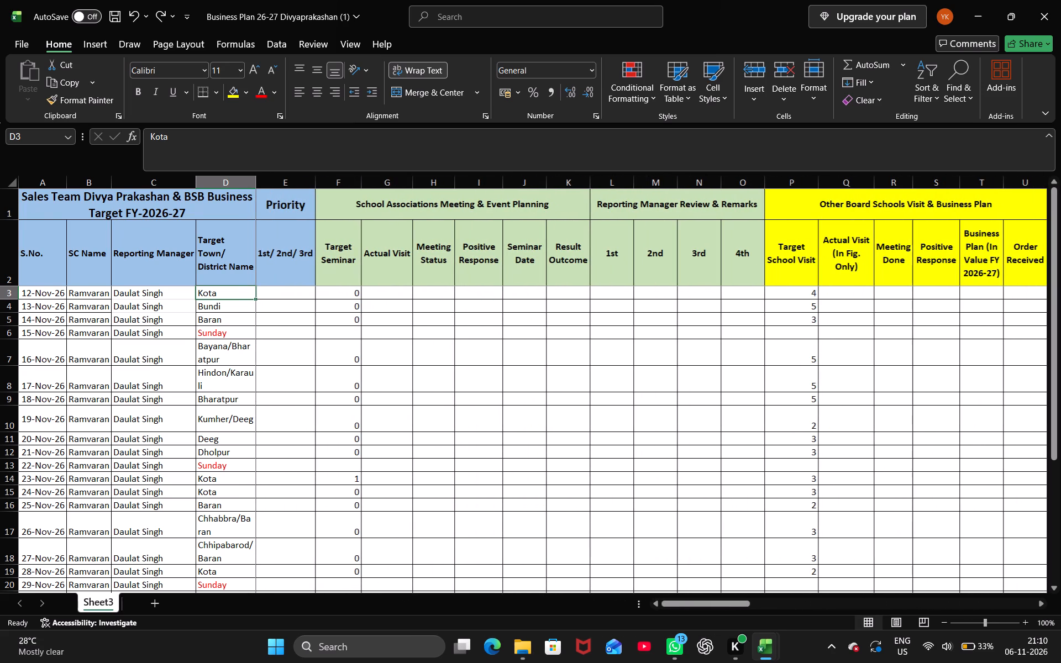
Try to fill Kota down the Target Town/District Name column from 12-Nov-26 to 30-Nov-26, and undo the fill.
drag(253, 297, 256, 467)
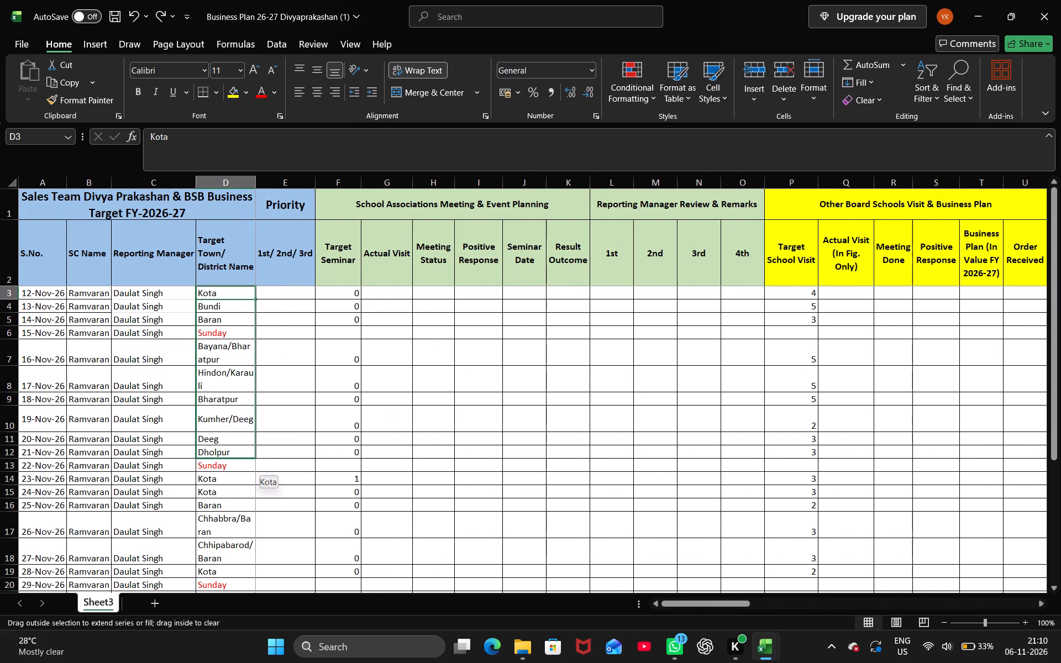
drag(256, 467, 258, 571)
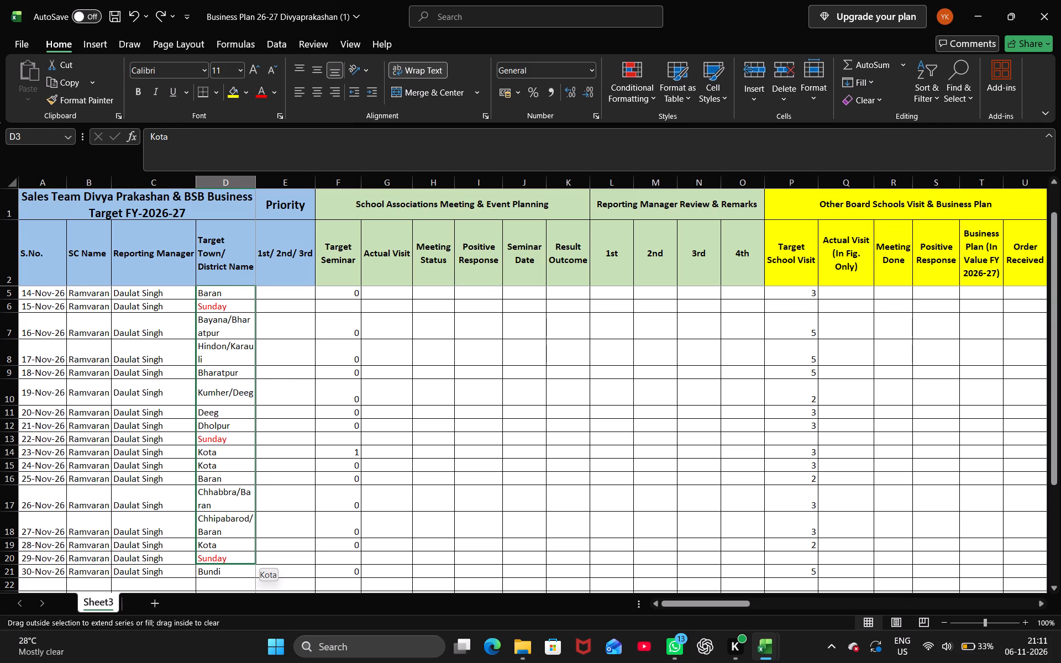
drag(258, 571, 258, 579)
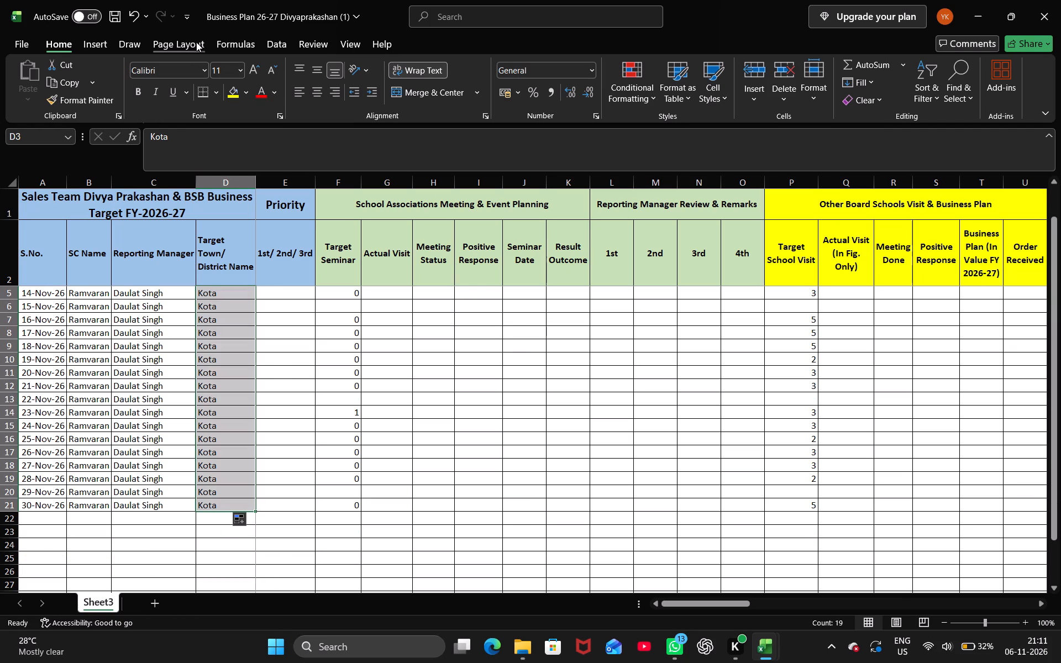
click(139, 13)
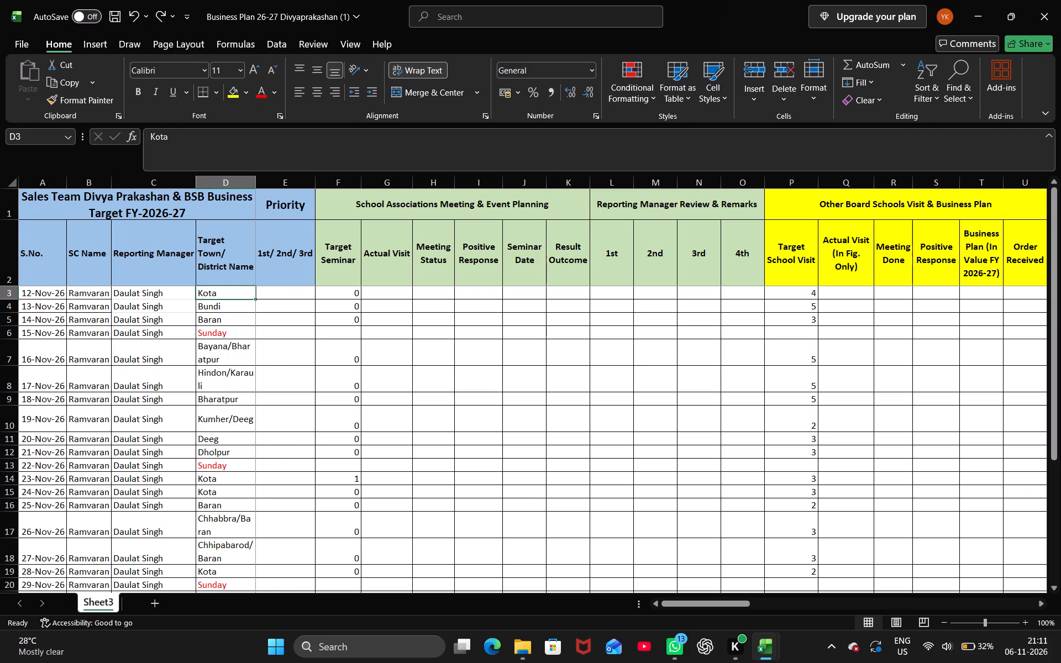
In the Gyanpath-GrowX workbook, enter Kota as the target town for 12-Nov-26.
scroll(260, 391, up, 1)
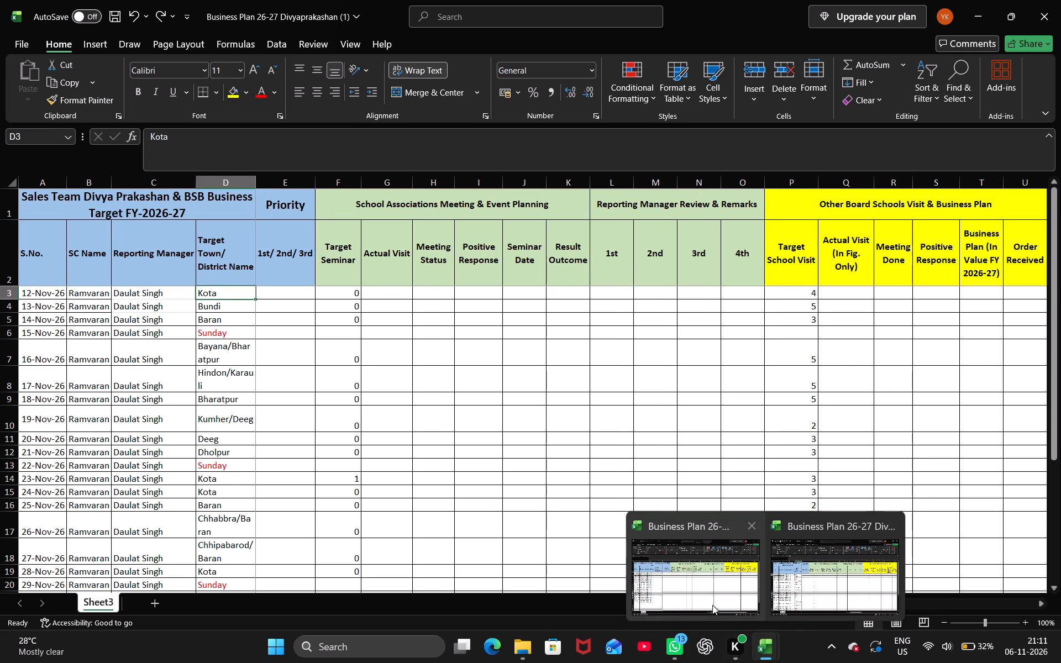
click(712, 605)
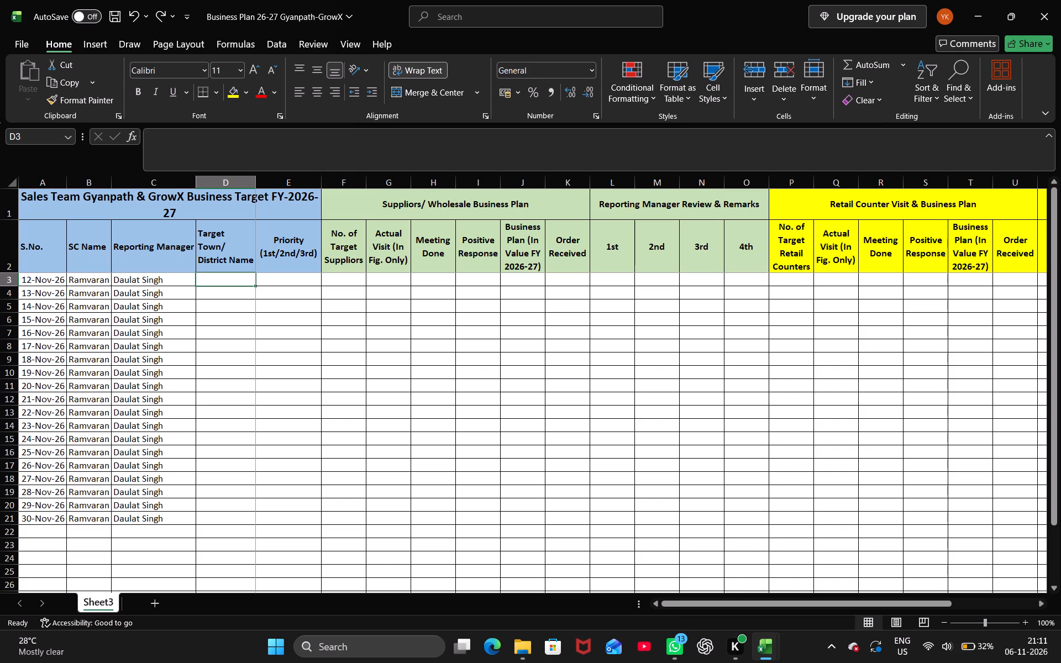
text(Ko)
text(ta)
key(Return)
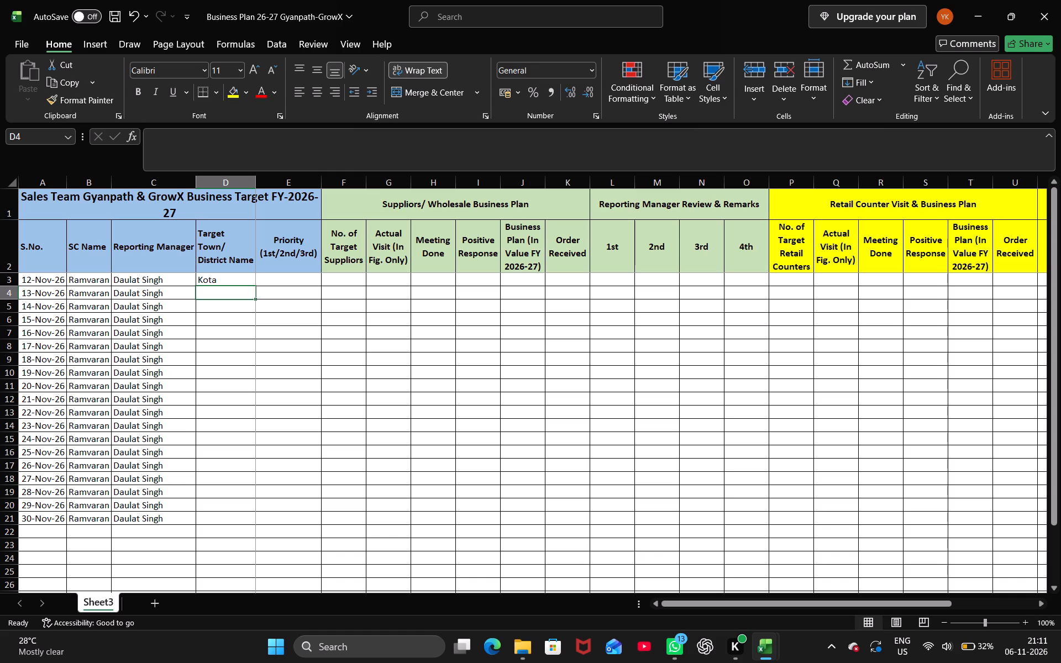
Consult the towns in the Divya Prakashan & BSB plan and enter Bundi for 13-Nov-26 and Baran for 14-Nov-26 in the Gyanpath-GrowX workbook.
click(761, 651)
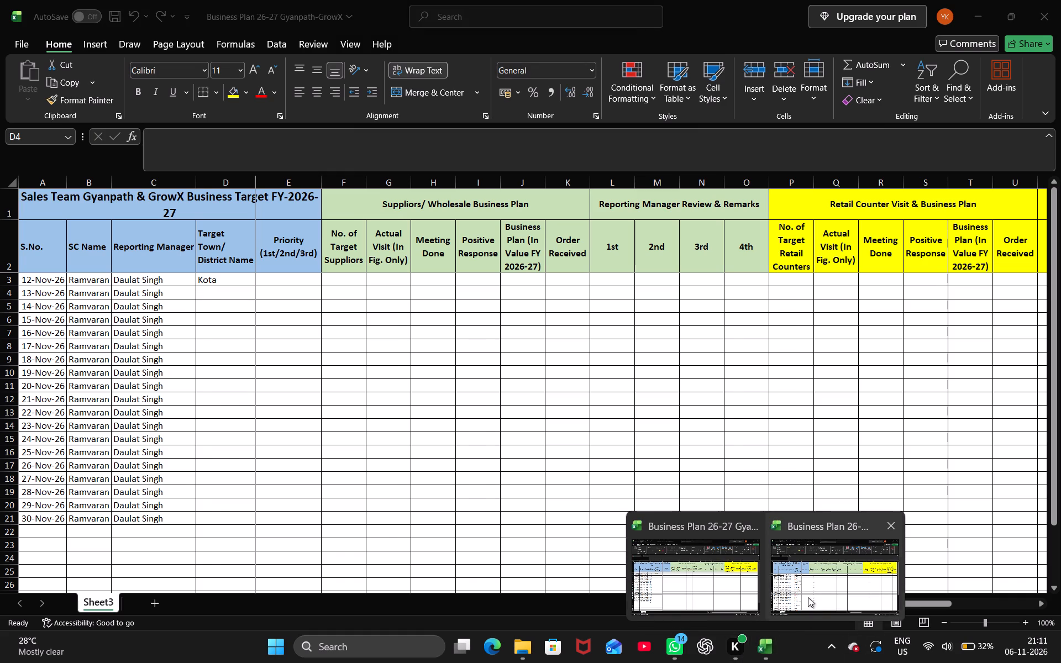
click(810, 588)
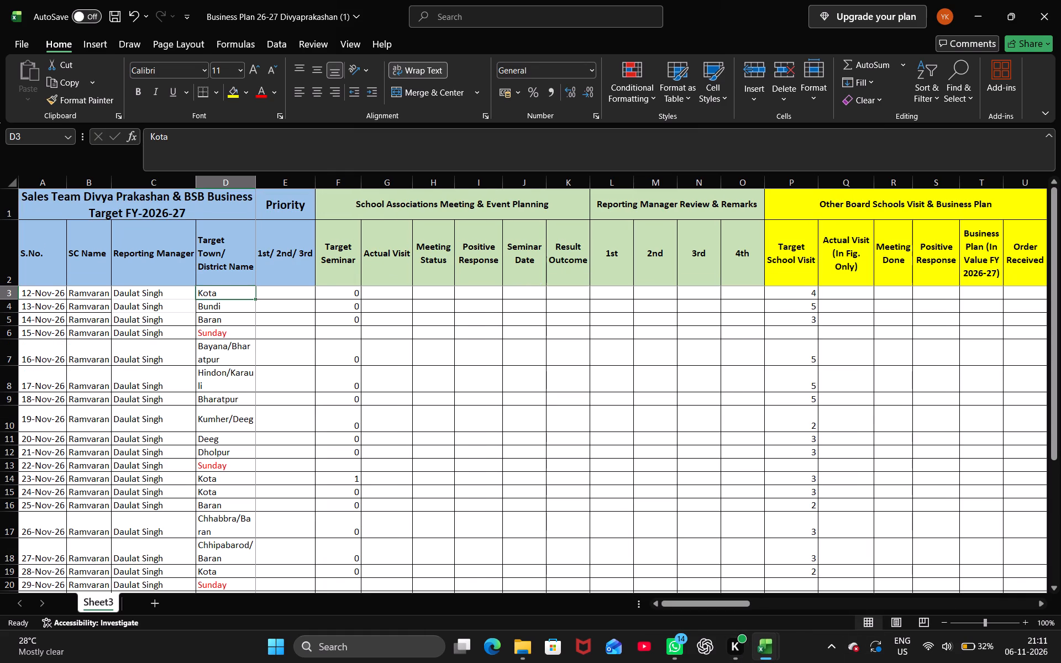
click(246, 232)
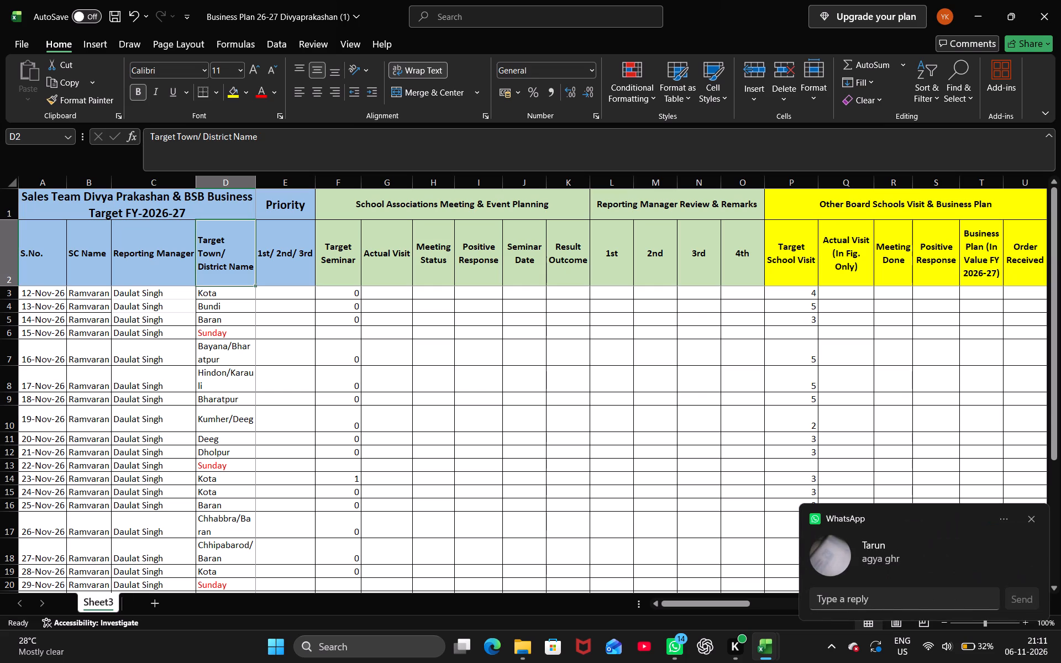
click(474, 372)
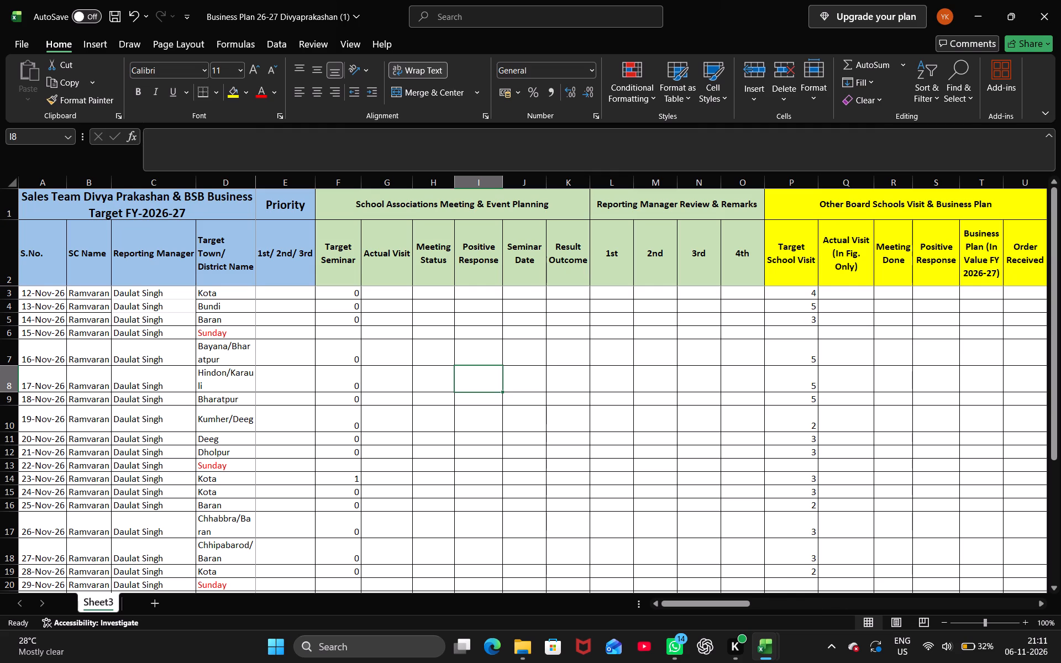
scroll(483, 492, down, 1)
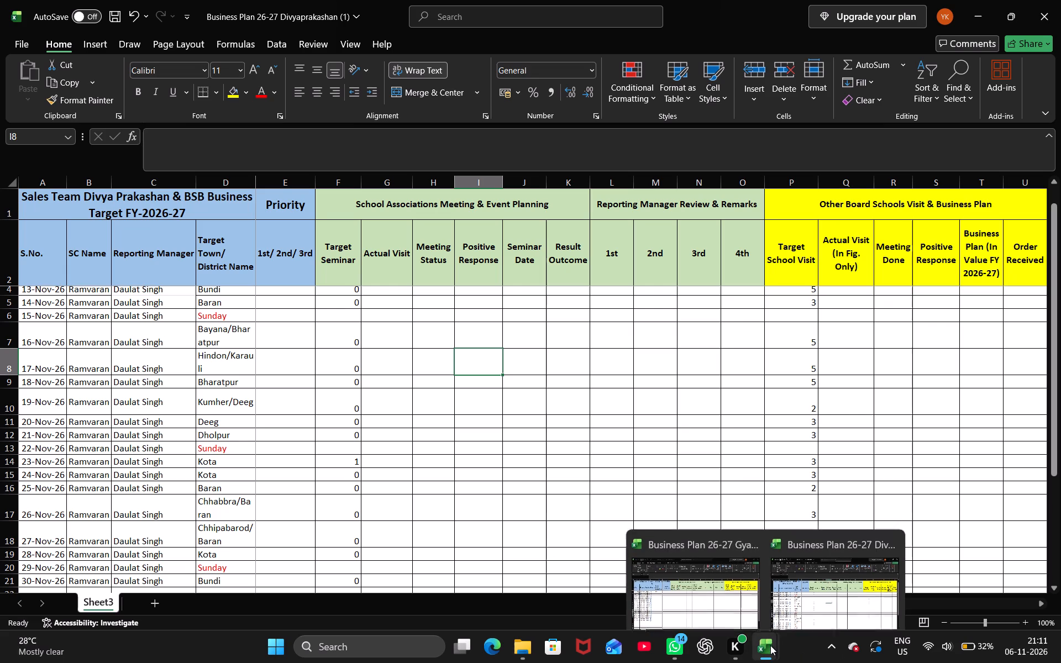
click(711, 570)
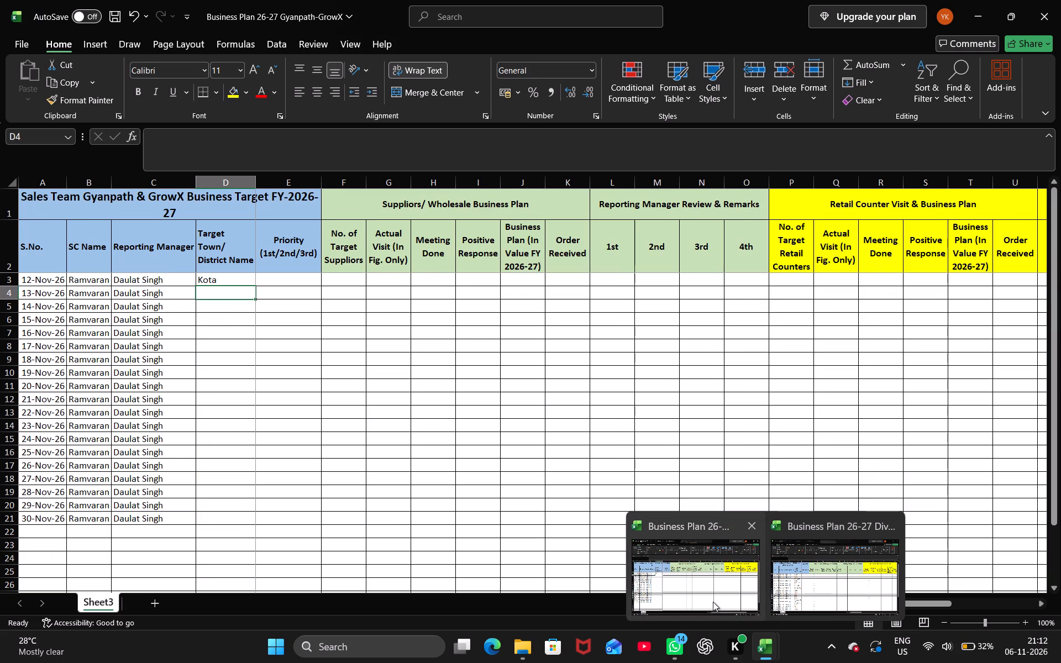
click(713, 602)
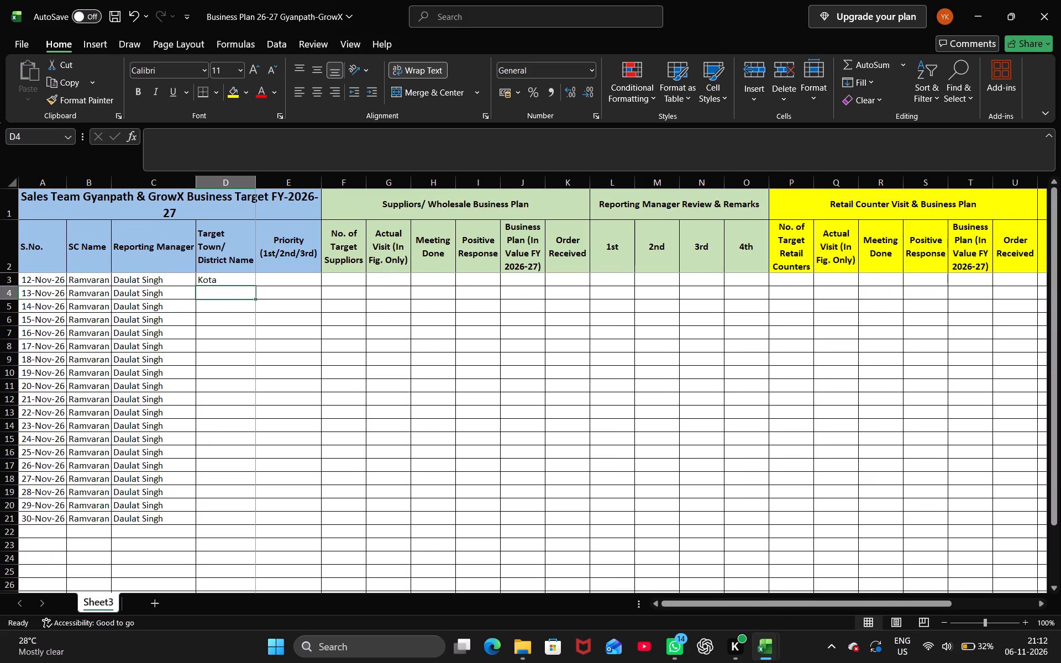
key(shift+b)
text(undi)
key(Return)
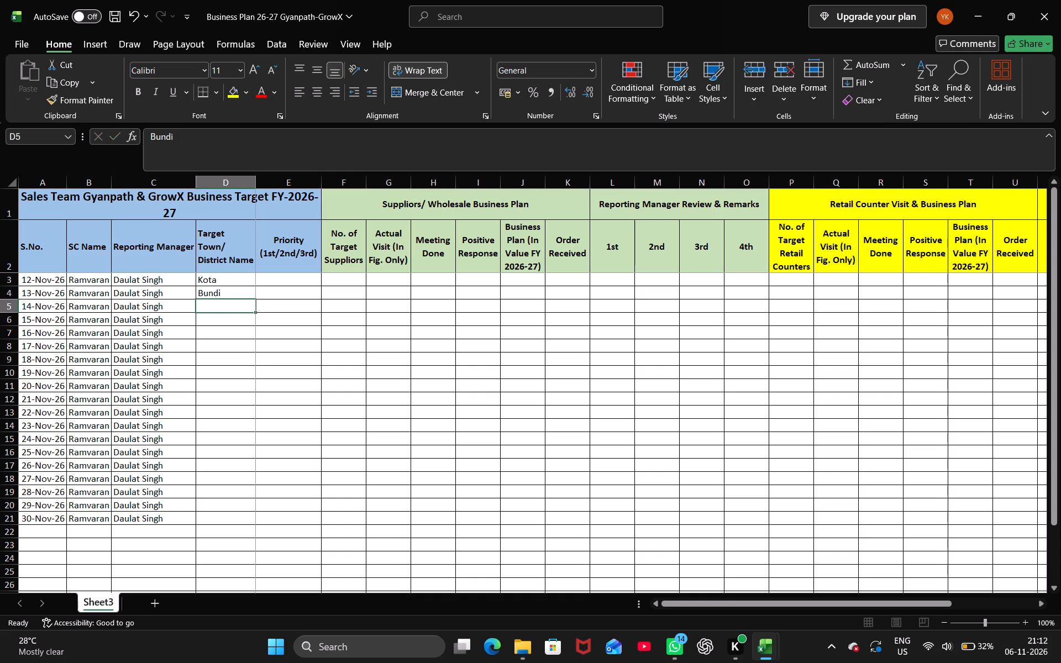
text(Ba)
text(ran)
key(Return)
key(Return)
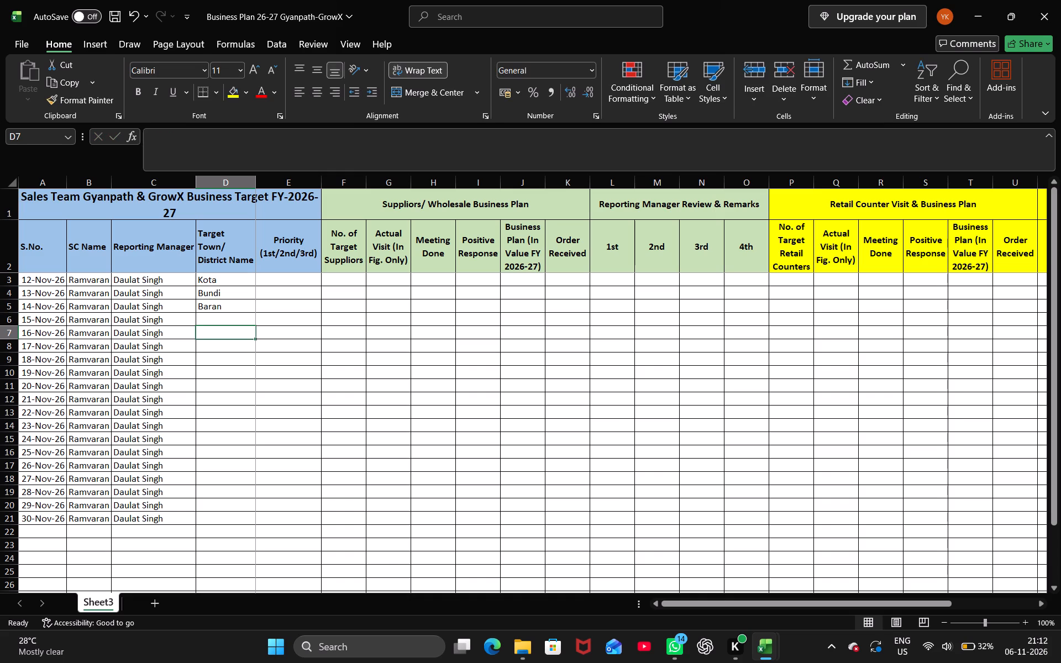
Enter Bayana/Bharatpur as the target town for 16-Nov-26.
text(Bayama)
key(BackSpace)
key(BackSpace)
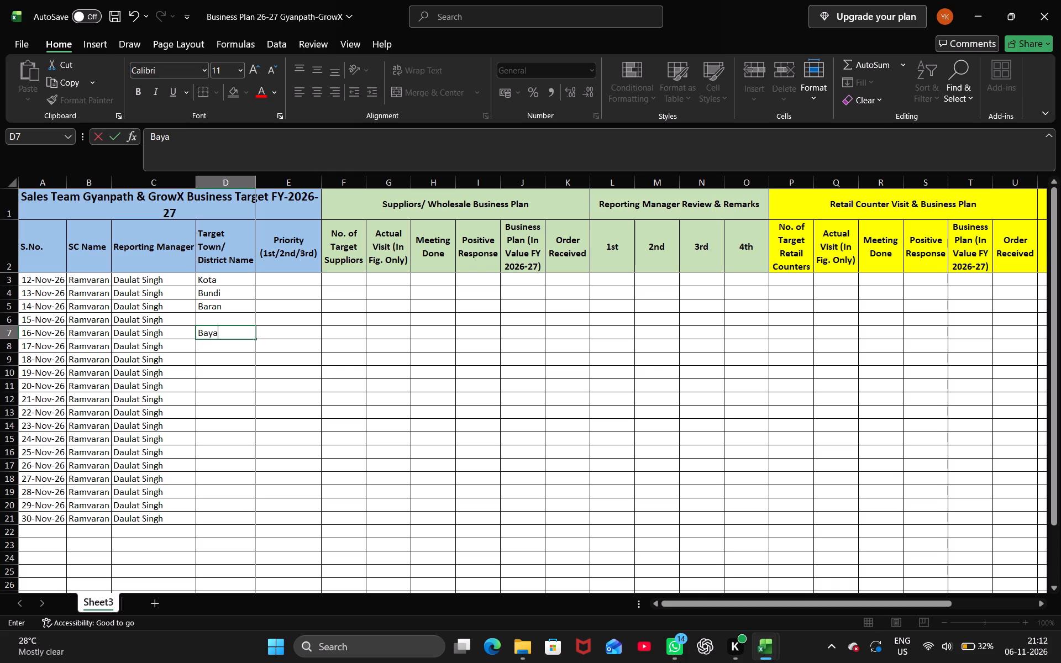
text(na)
key(slash)
text(Bharat)
text(pur)
key(Return)
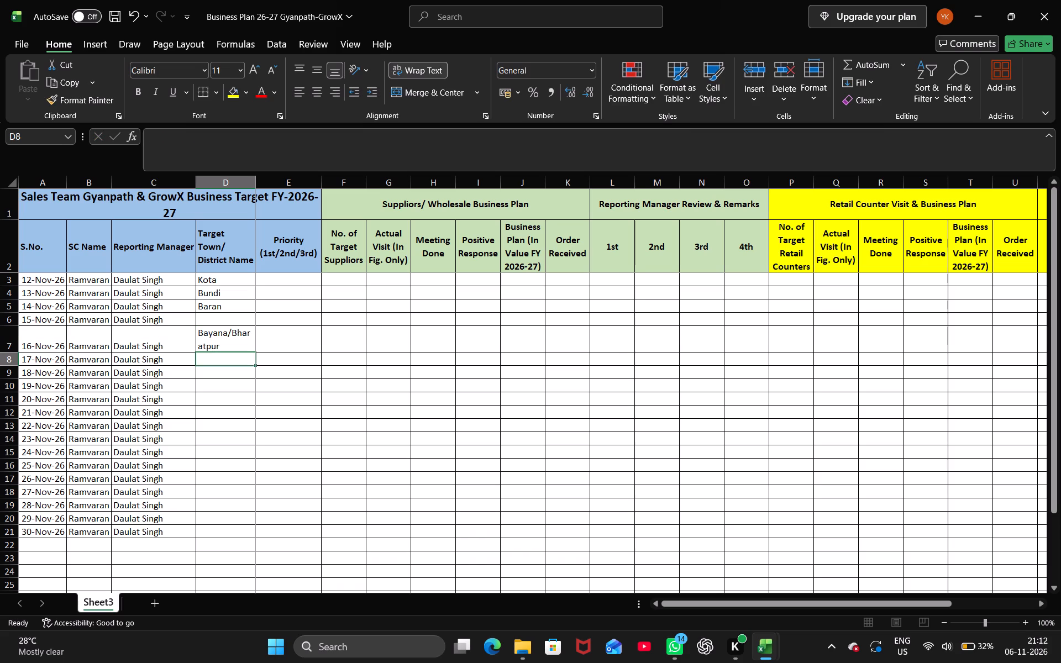
Enter target towns Hindon/Karauli for 17-Nov-26 and Bharatpur for 18-Nov-26.
text(Hindon/)
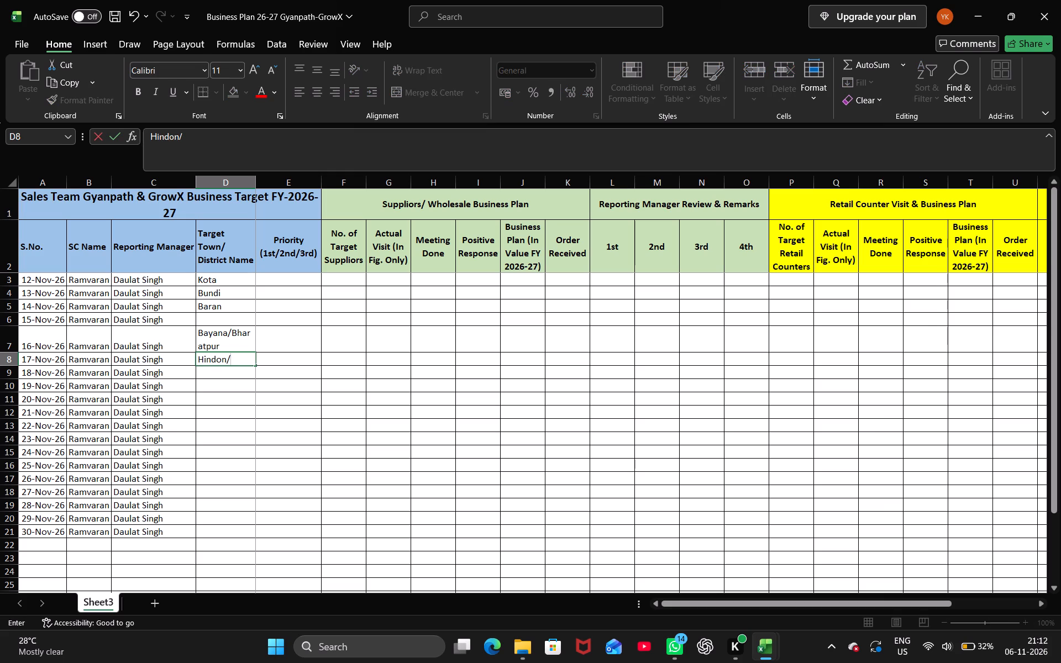
key(shift+b)
key(BackSpace)
text(Karauli)
key(Return)
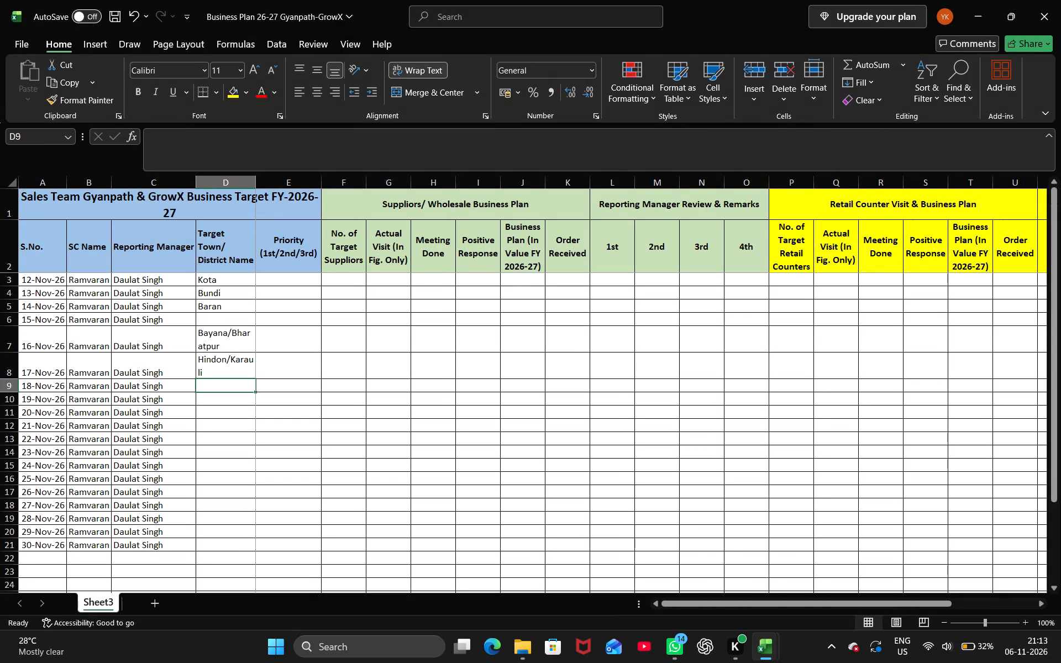
text(Bharatpur)
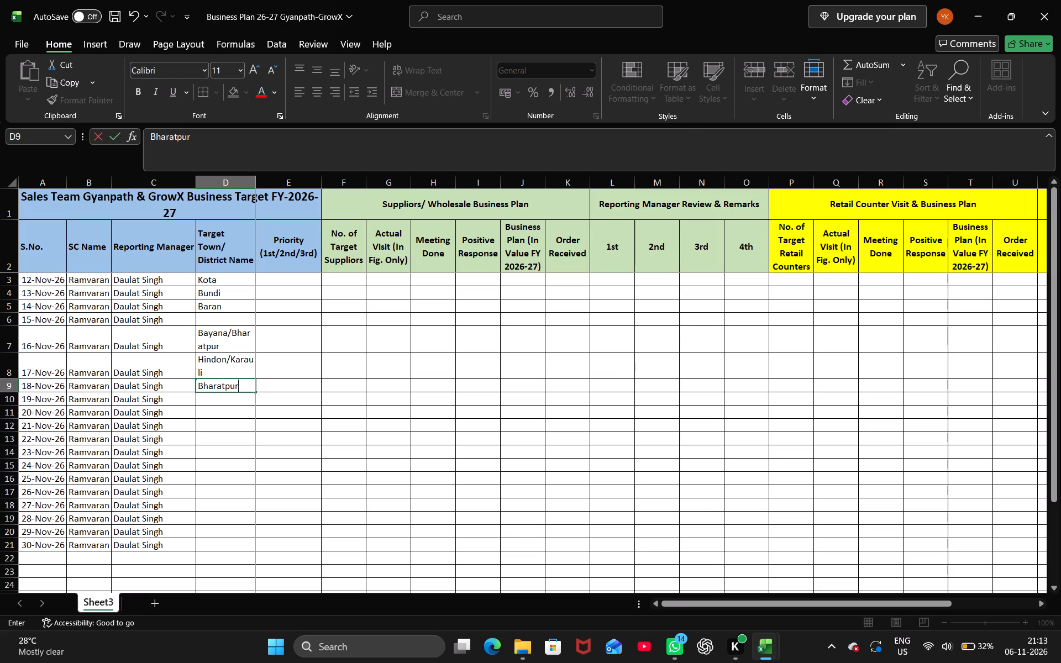
key(Return)
Enter target towns Kumher/Deeg for 19-Nov-26, Deeg for 20-Nov-26 and Dholpur for 21-Nov-26, skipping 22-Nov-26.
text(Kumher)
key(slash)
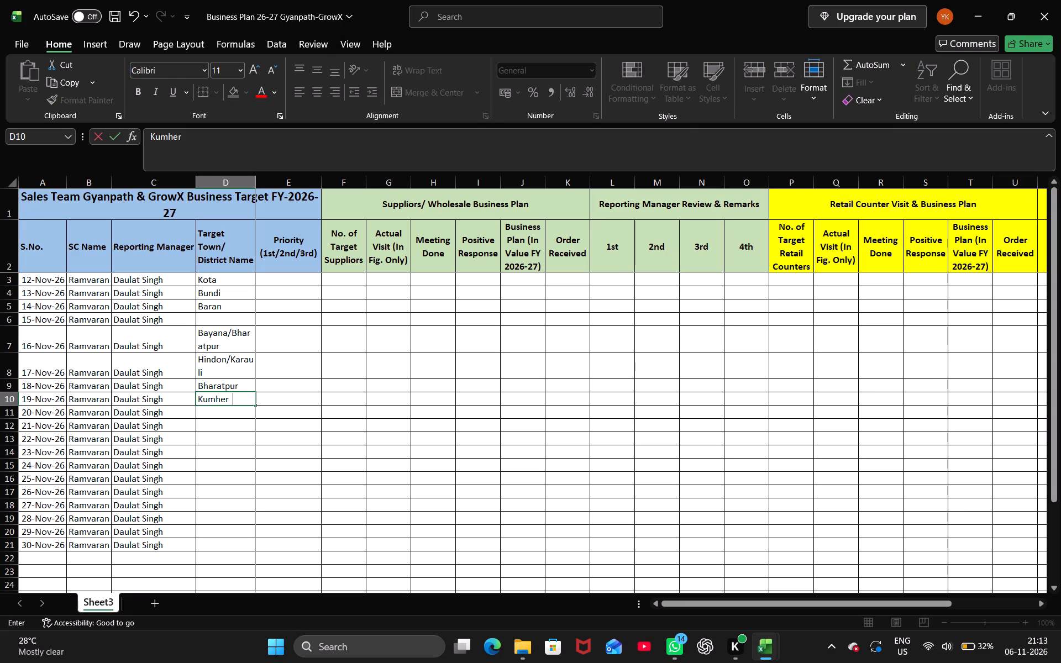
text(Deeg)
key(Return)
text(Deeg)
key(Return)
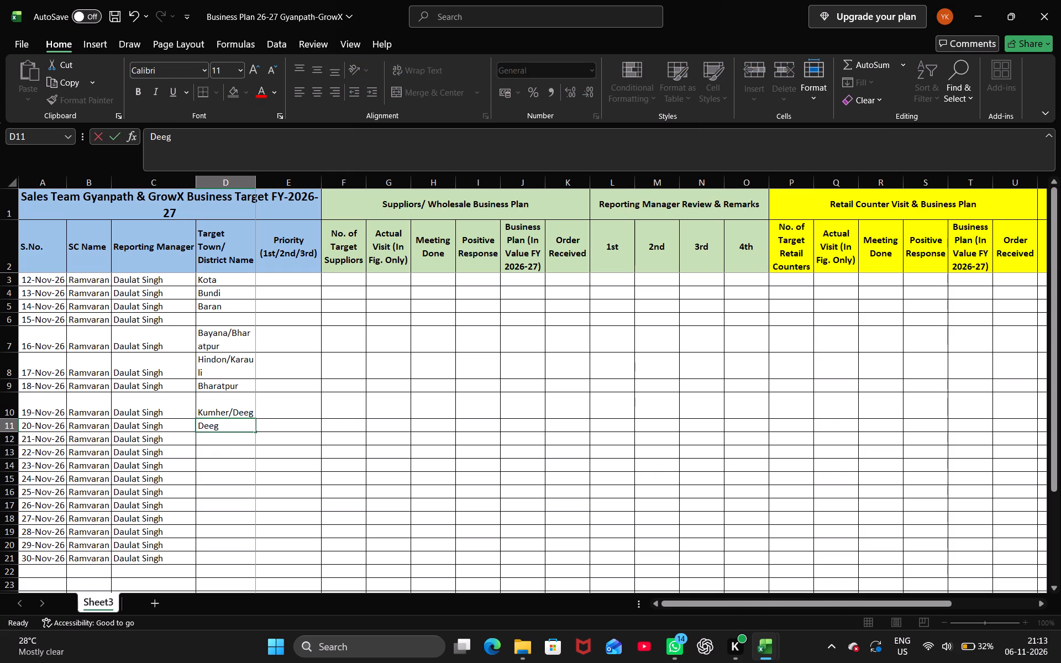
text(Dholpur)
key(Return)
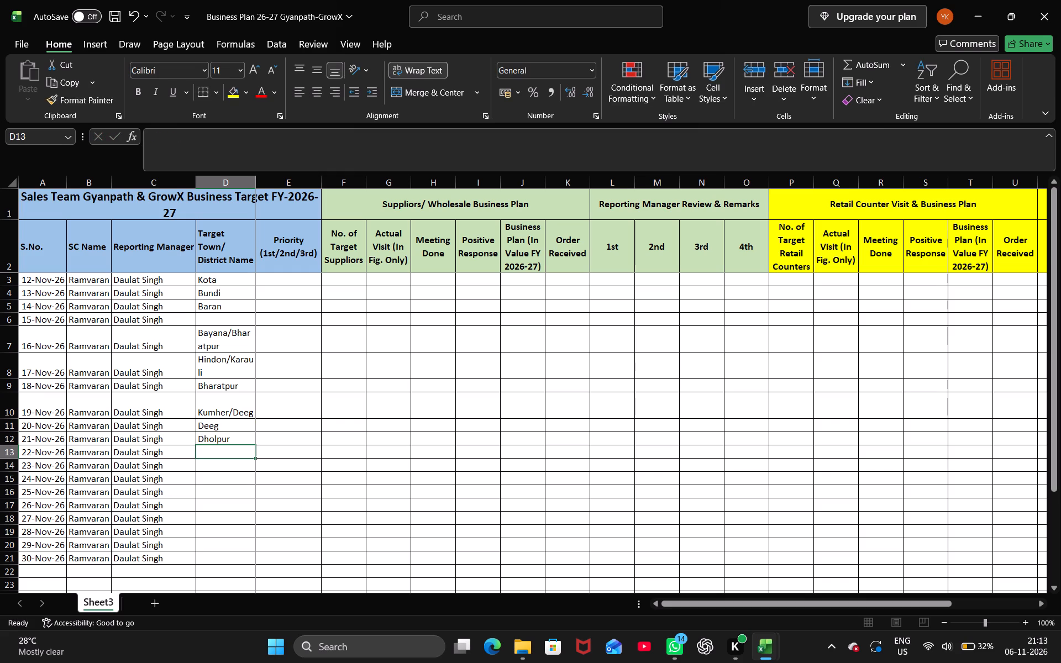
key(Return)
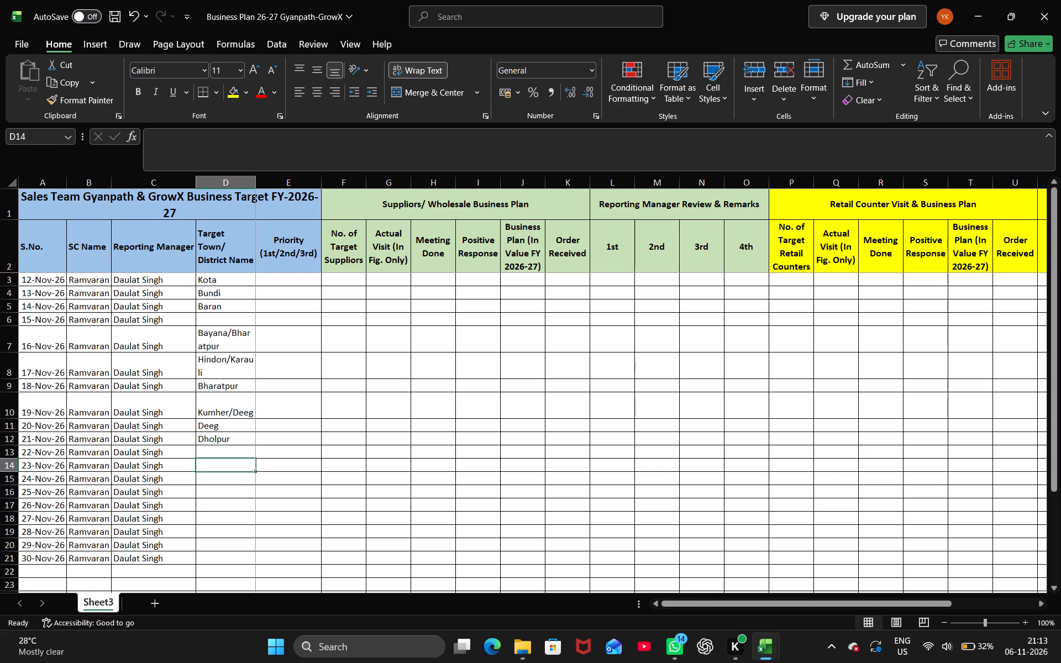
Enter Kota as the target town for 23-Nov-26 and 24-Nov-26, and Baran for 25-Nov-26.
text(Ko)
key(Tab)
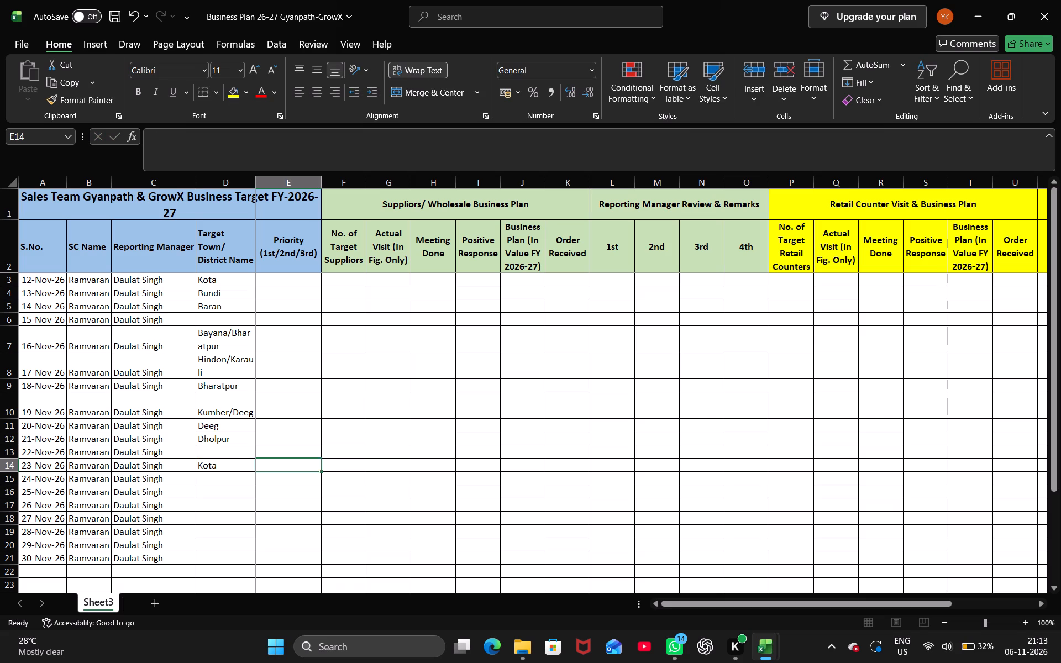
key(Down)
key(Left)
text(Ko)
key(Tab)
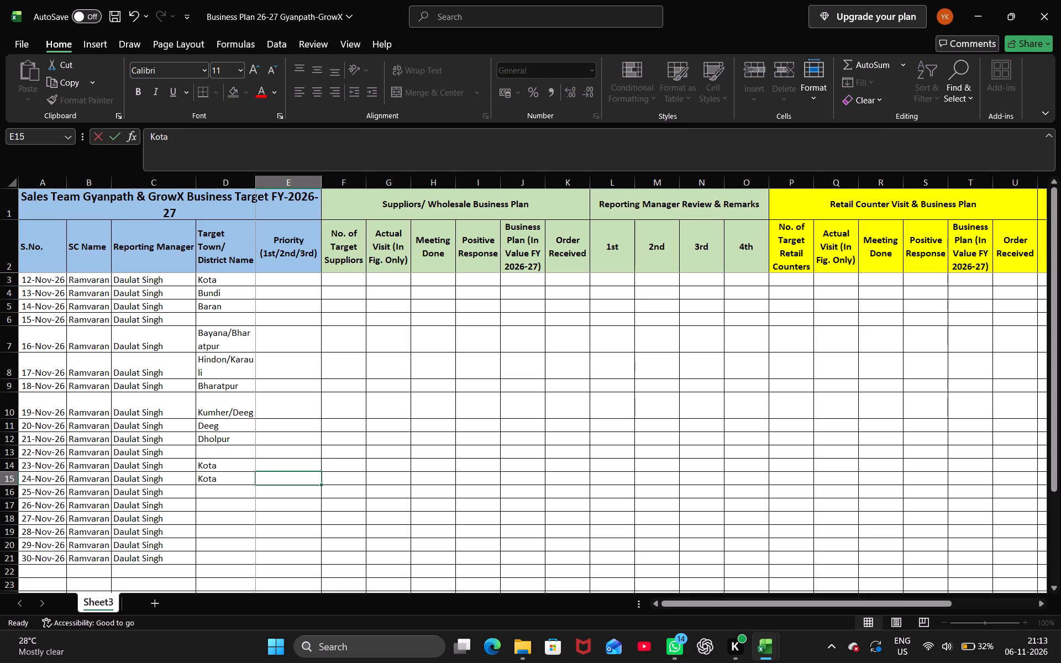
key(Down)
key(Left)
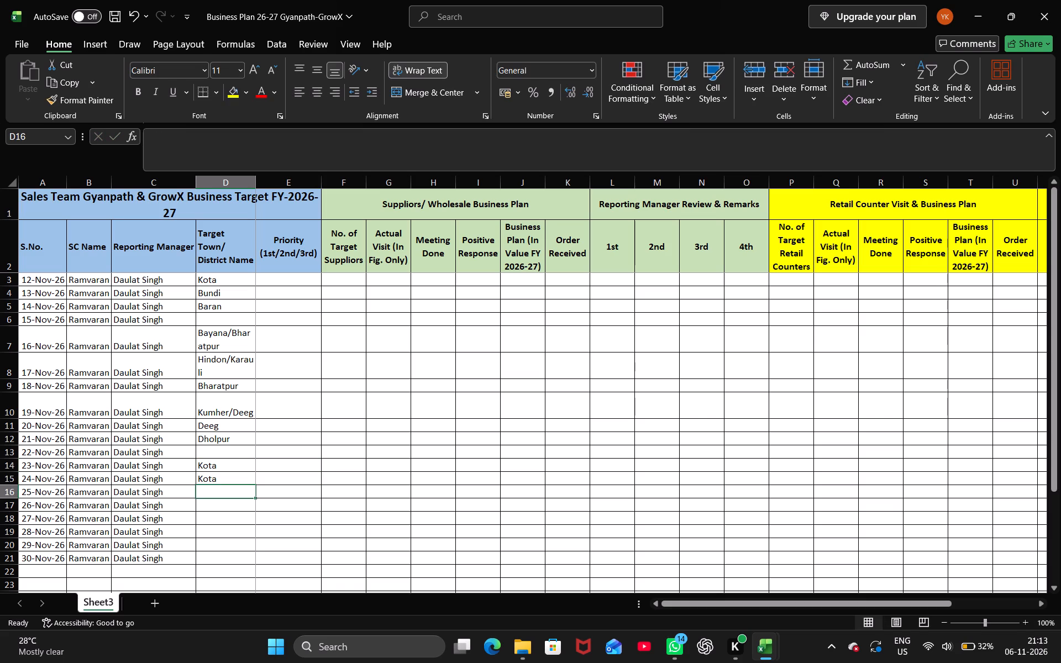
text(Ba)
text(ran)
key(Return)
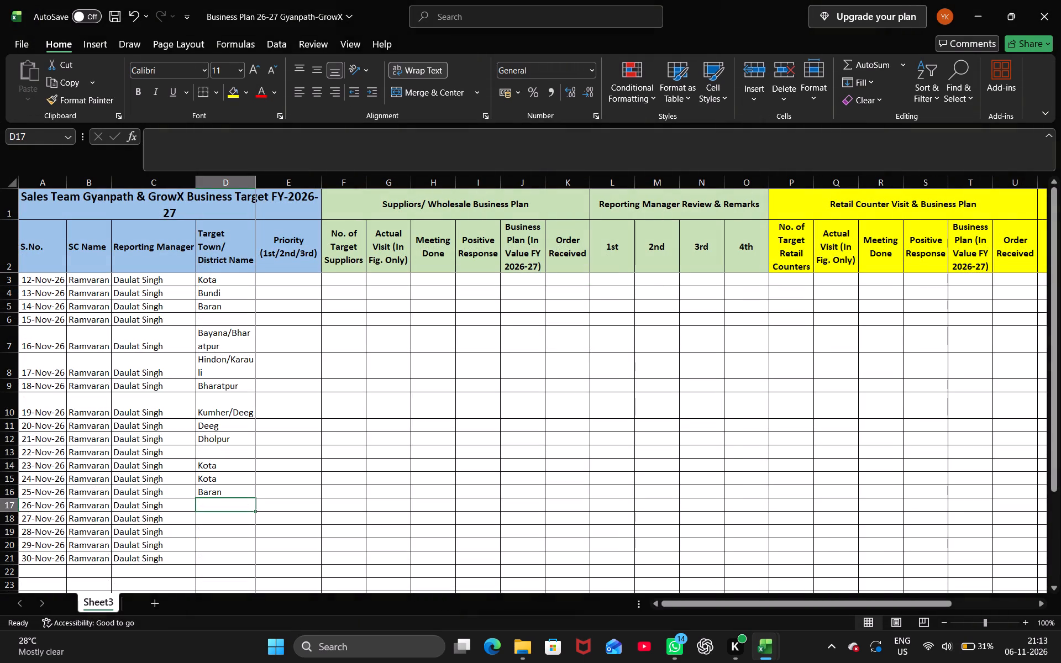
Enter target towns Chhabbra/Baran for 26-Nov-26 and Chhippabarod/Baran for 27-Nov-26.
key(shift+c)
text(hha)
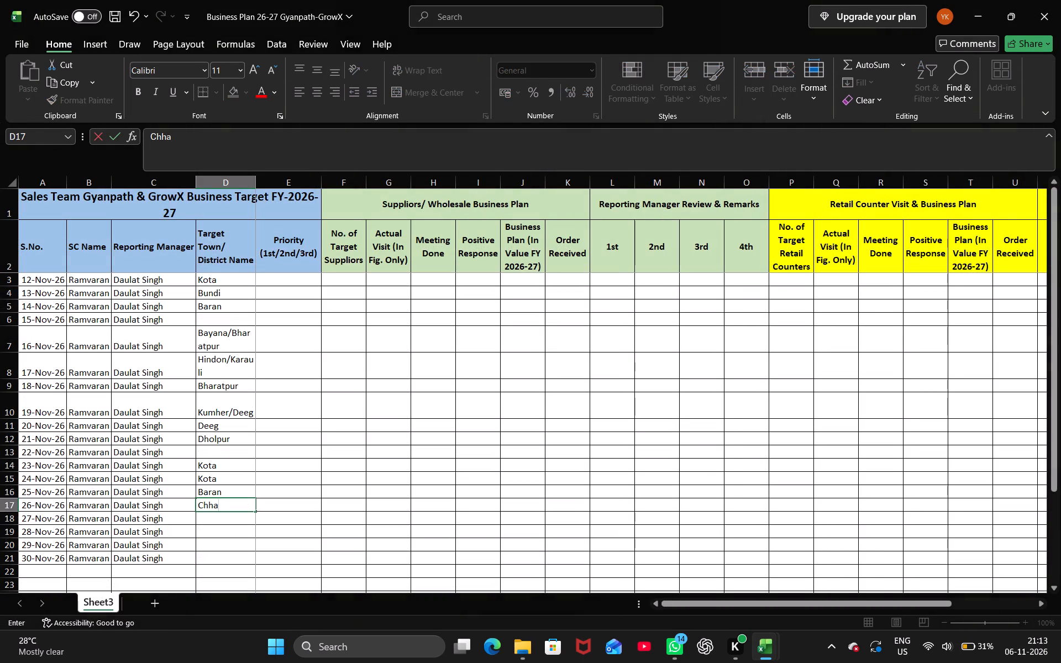
text(bbra/)
text(Baran)
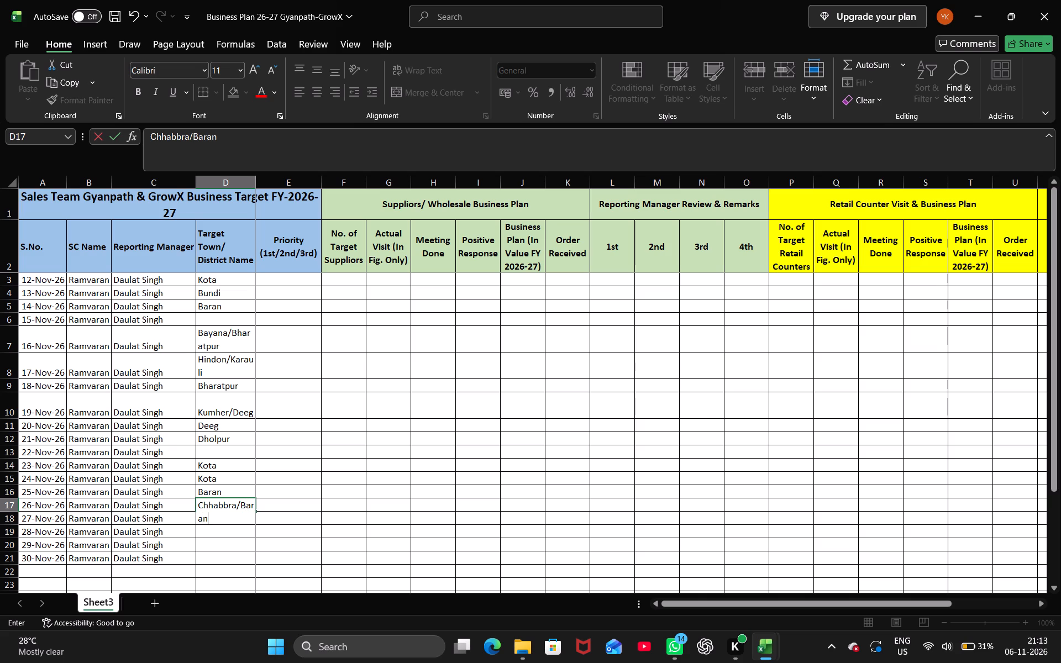
key(Return)
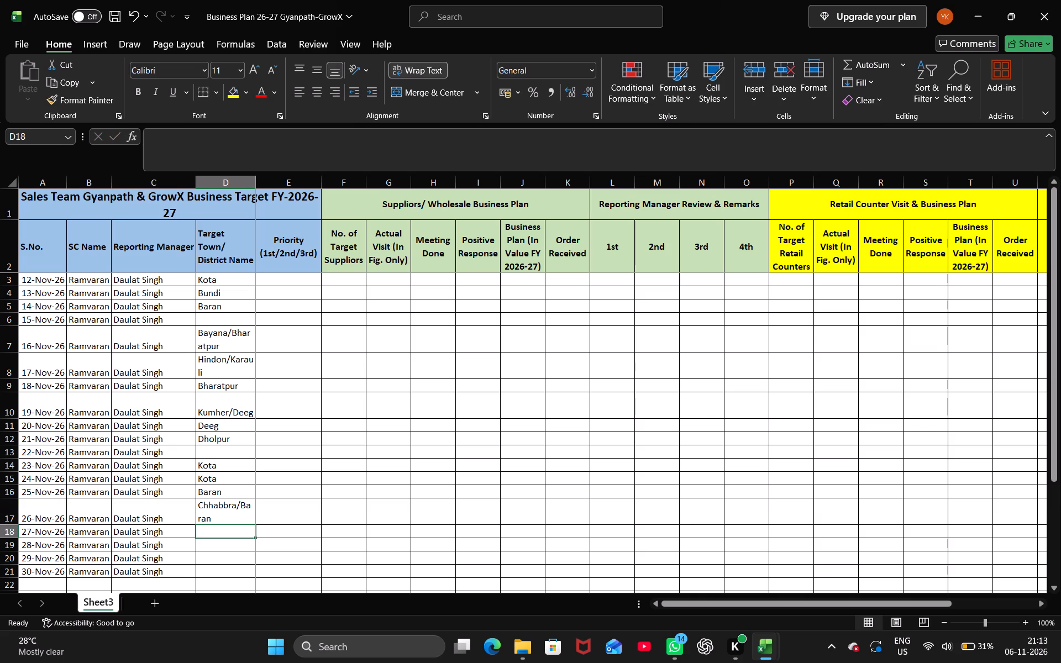
text(Chh)
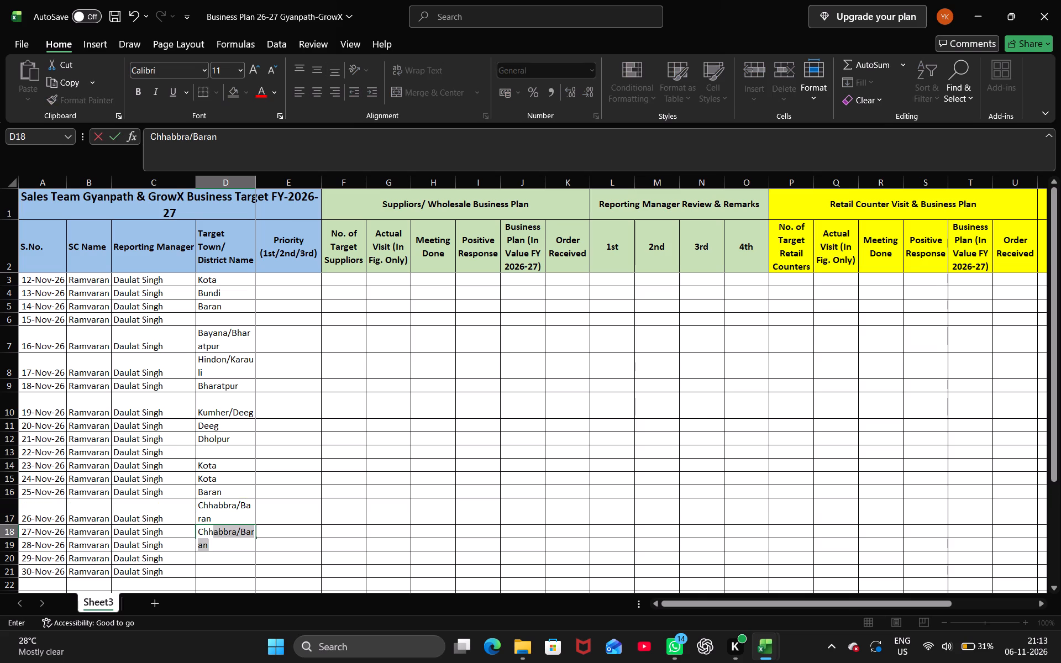
text(ippabarod/)
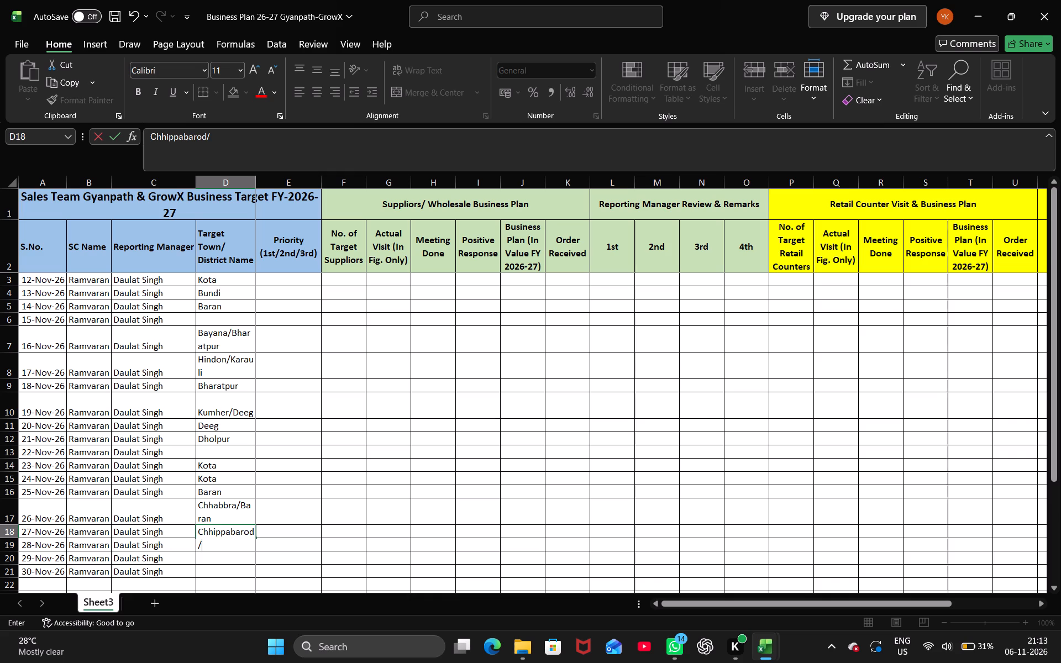
text(Baran)
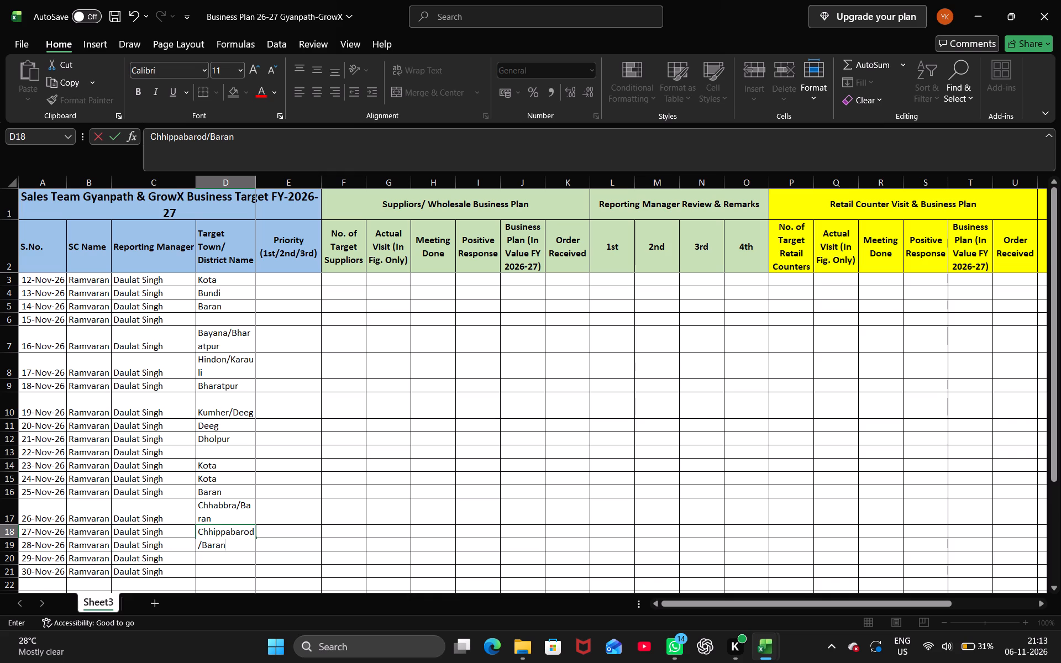
key(Return)
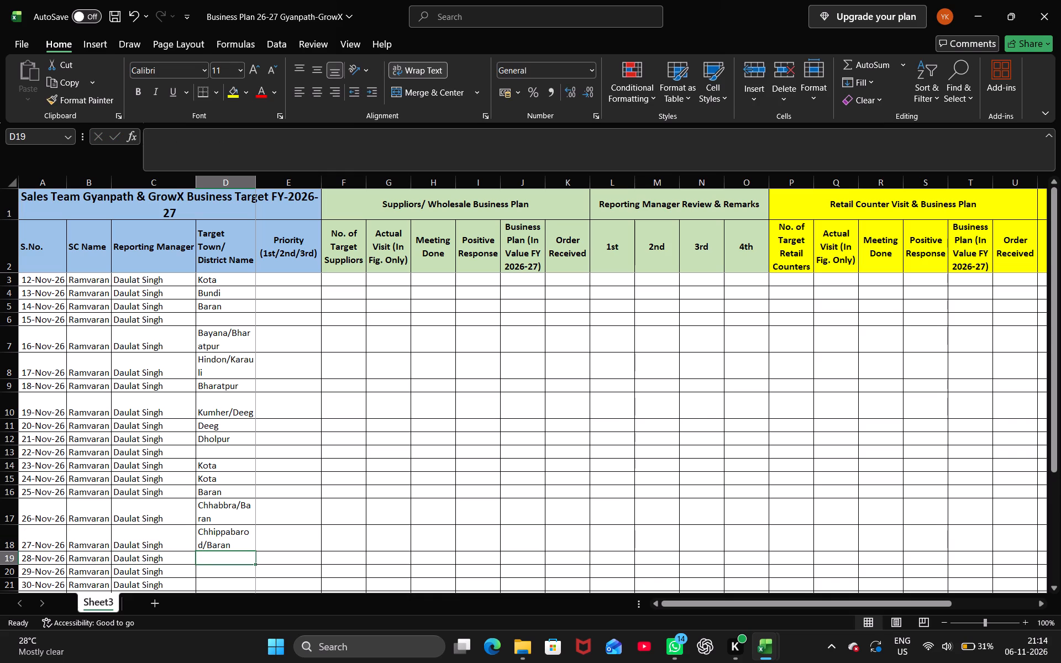
Enter target towns Kota for 28-Nov-26 and Bundi for 30-Nov-26, skipping 29-Nov-26.
text(Kota)
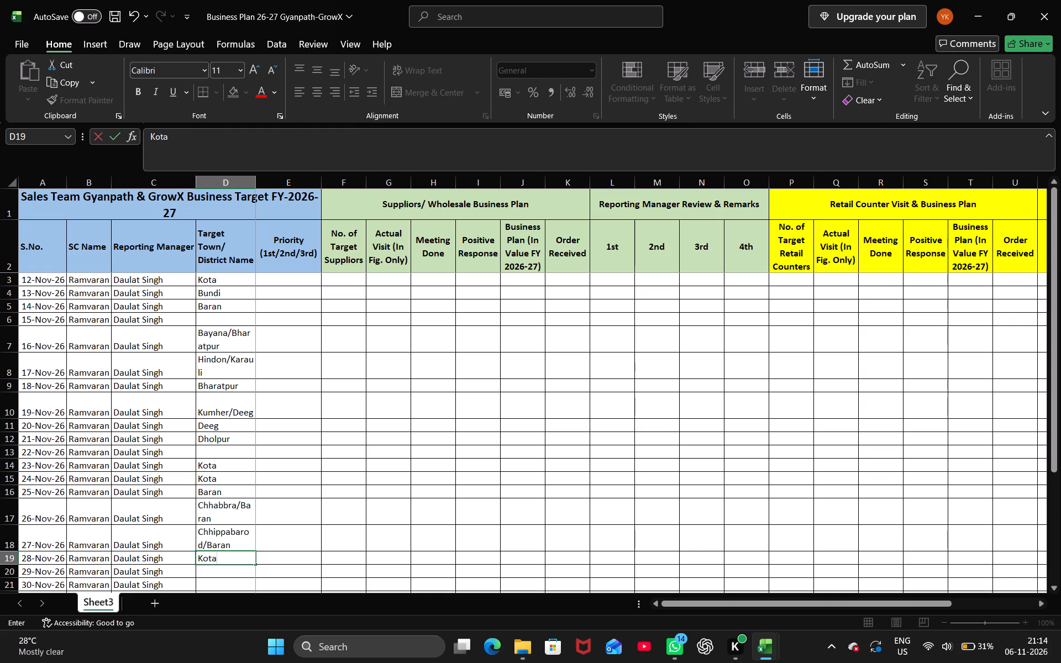
key(Return)
key(Return)
text(Bundi)
key(Up)
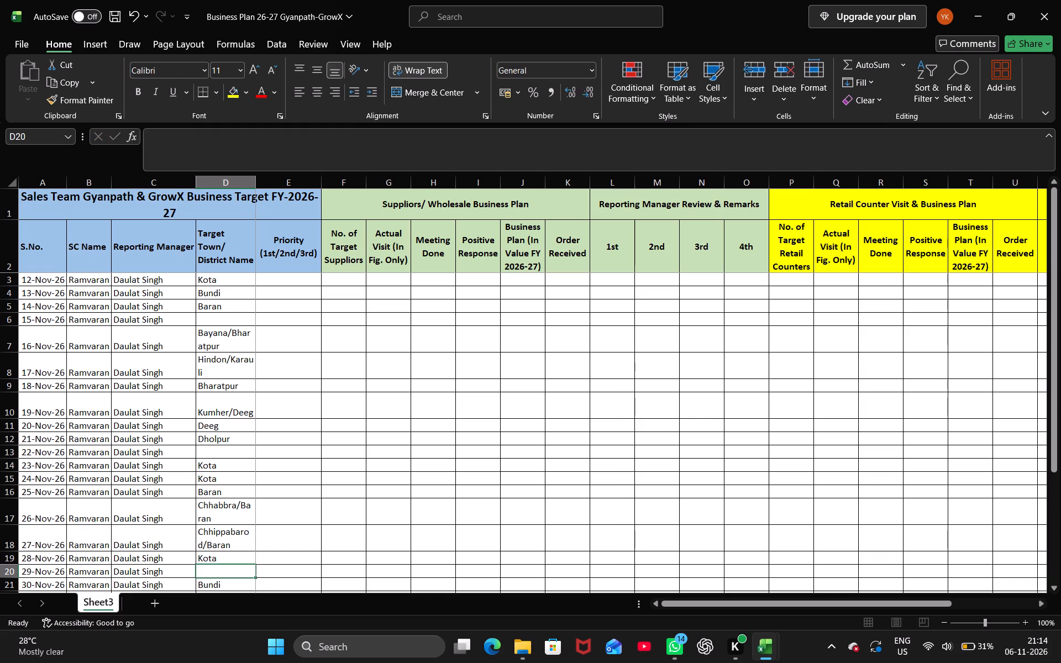
Mark 29-Nov-26 as Sunday in the Target Town/District Name column, in red font.
text(Sunday)
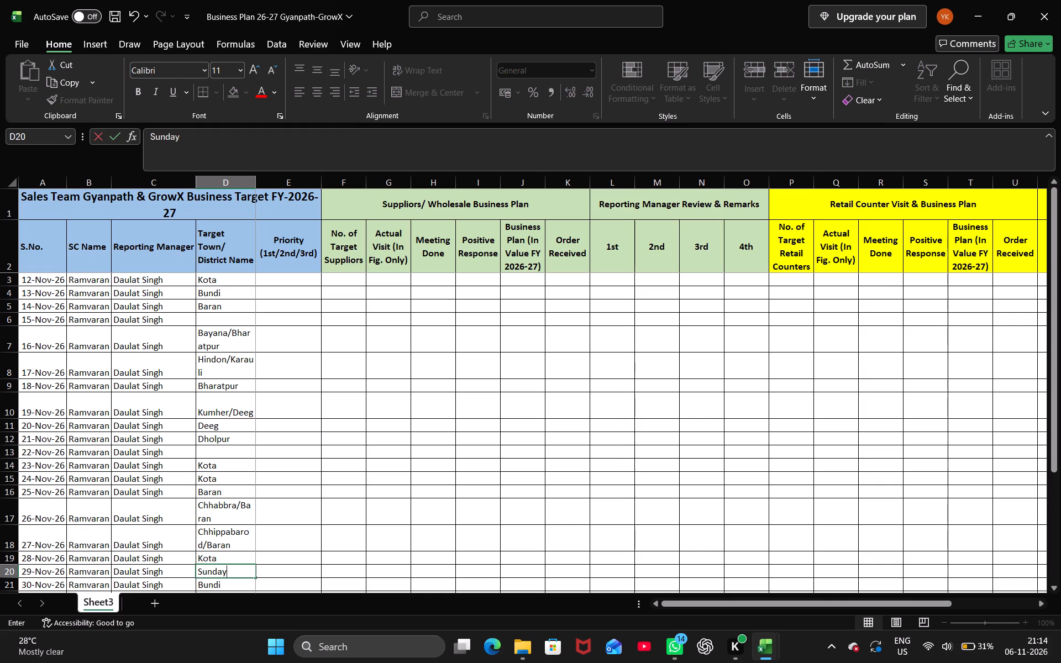
click(277, 92)
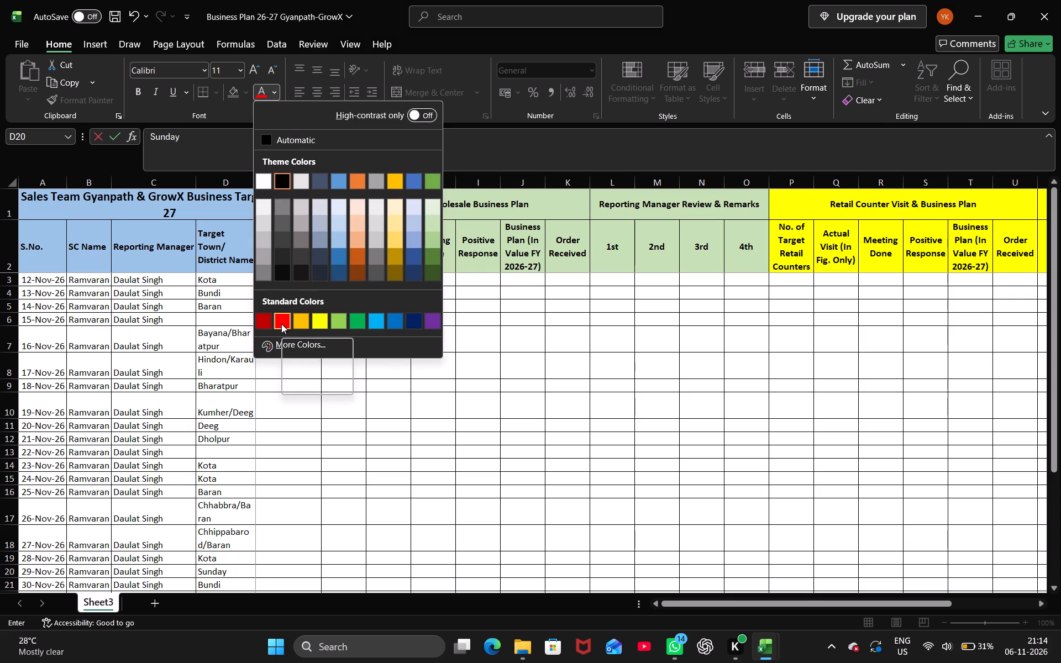
click(280, 319)
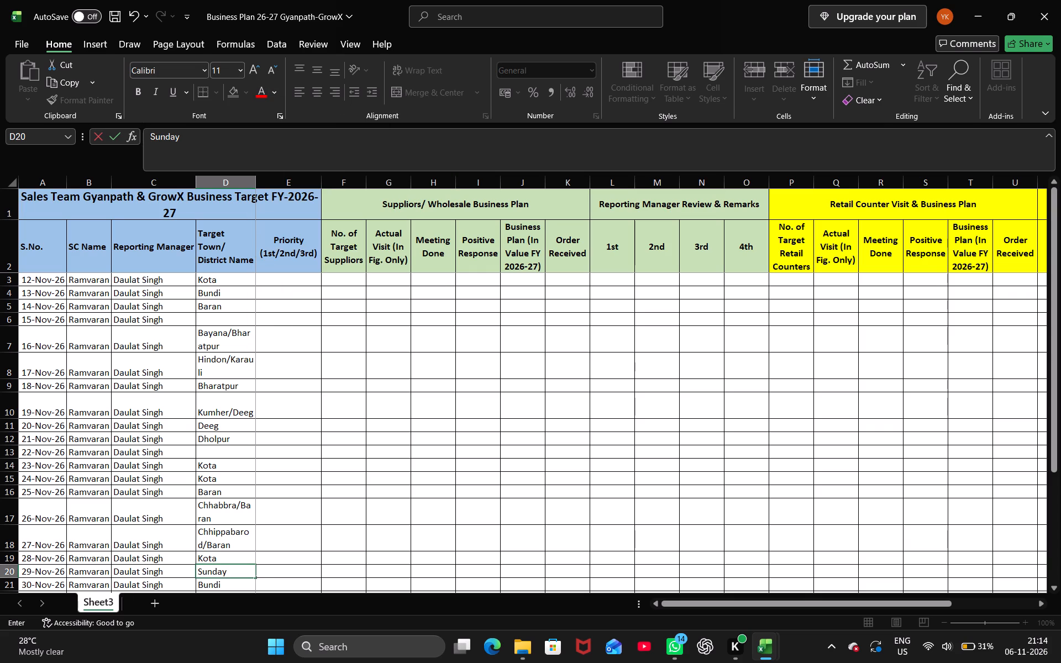
click(275, 95)
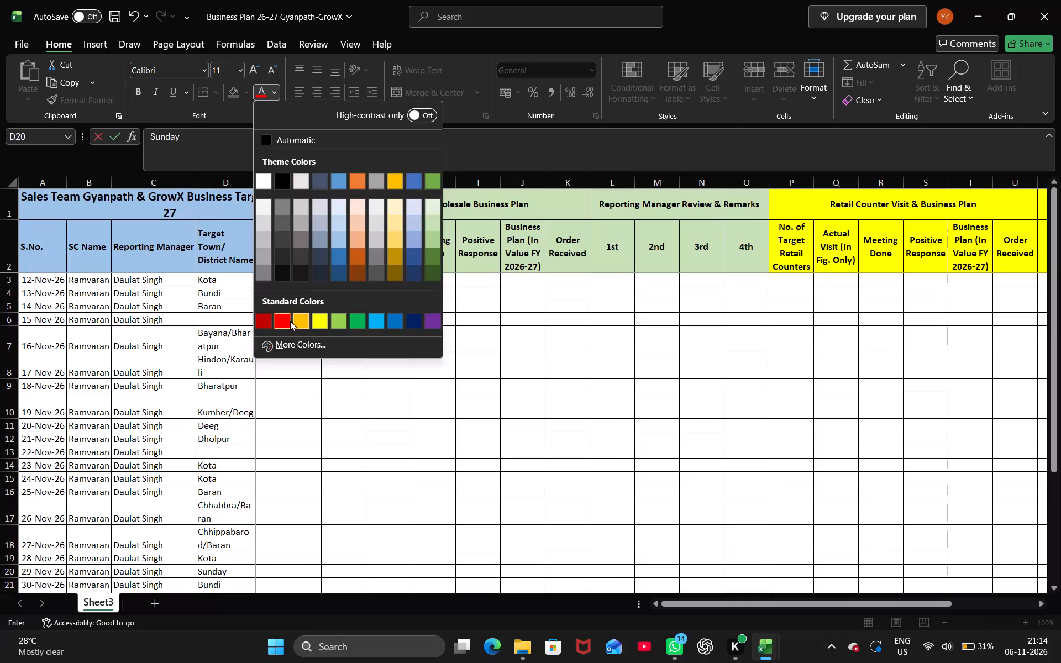
click(281, 324)
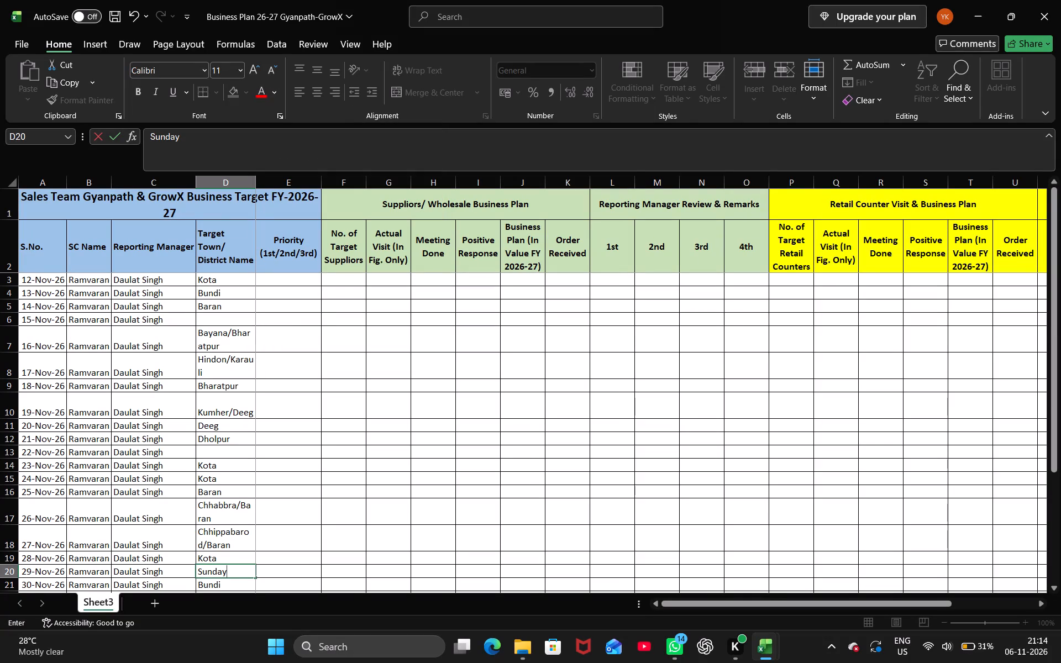
key(Down)
key(Up)
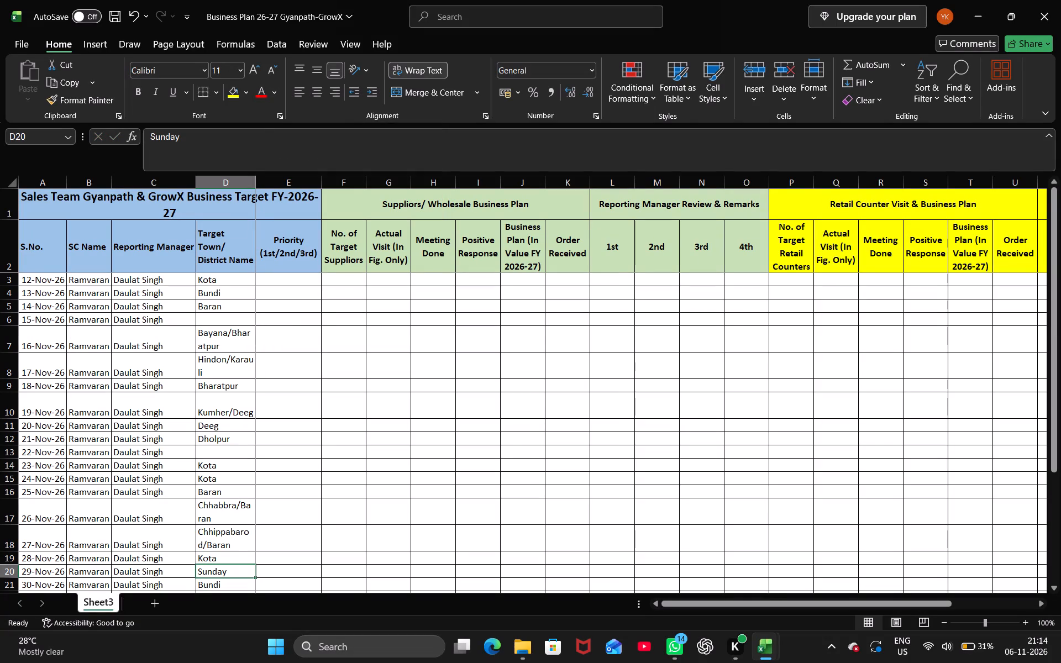
click(274, 93)
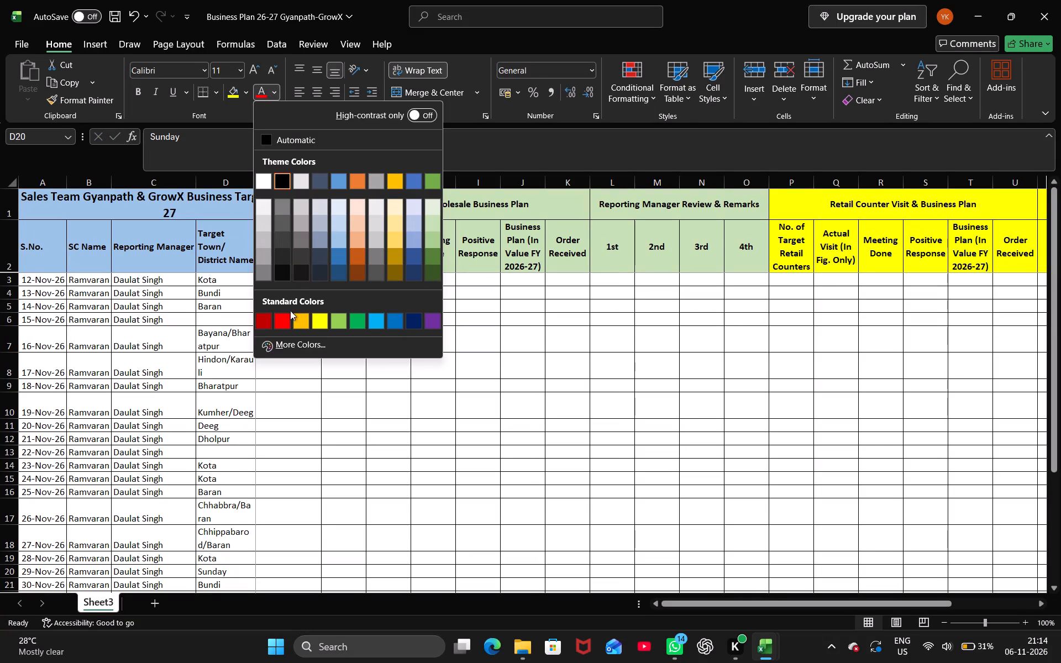
click(275, 320)
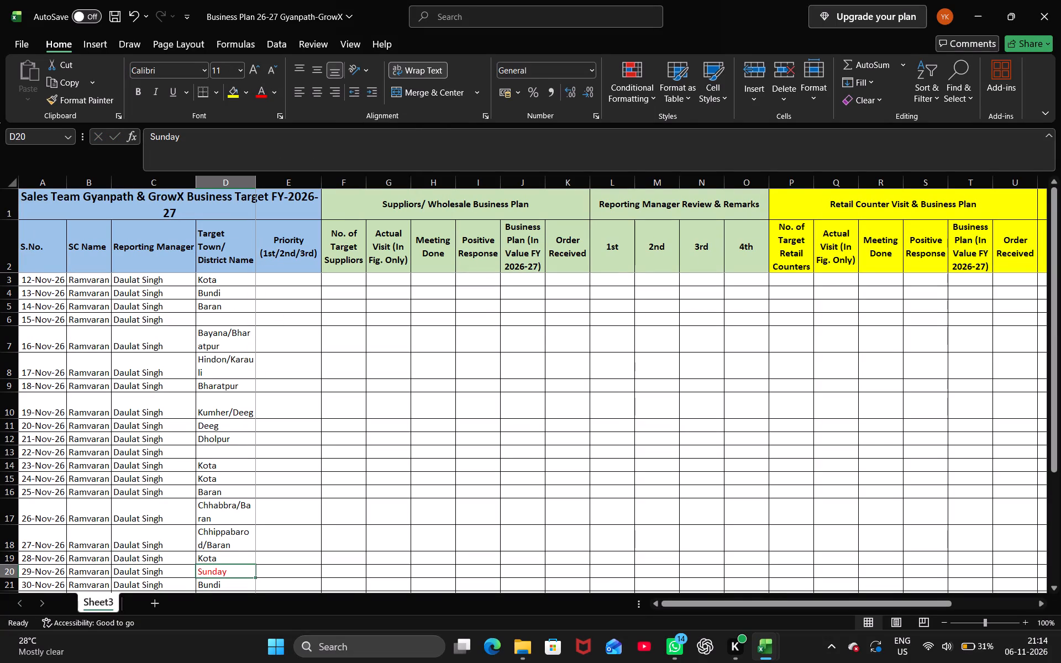
Mark 22-Nov-26 as Sunday in the Target Town/District Name column, in red font.
click(223, 455)
key(shift+s)
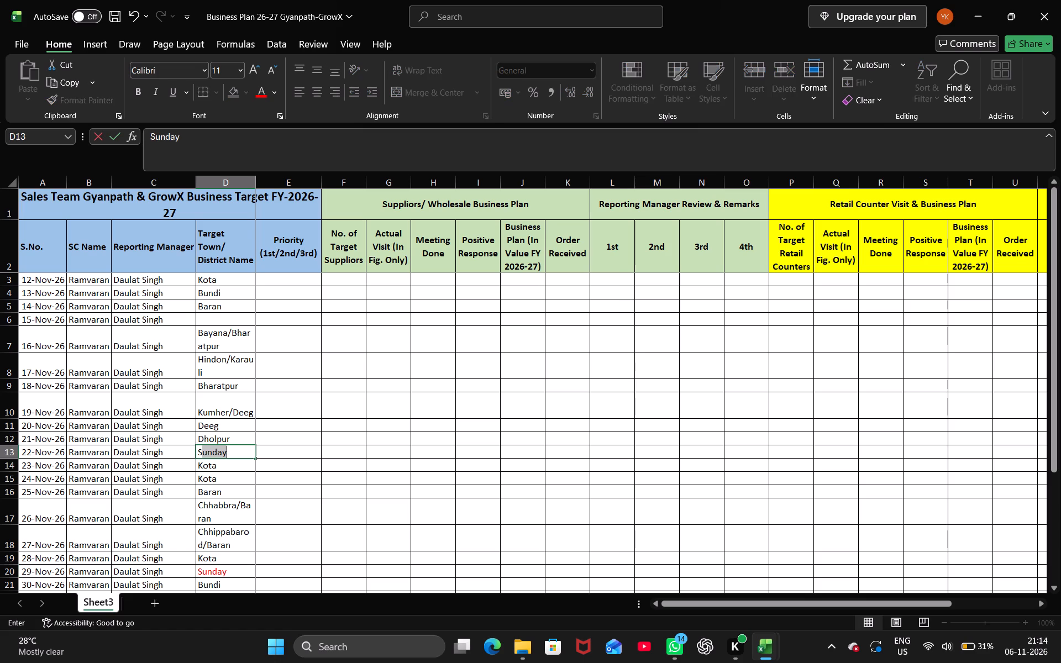
key(Tab)
key(Left)
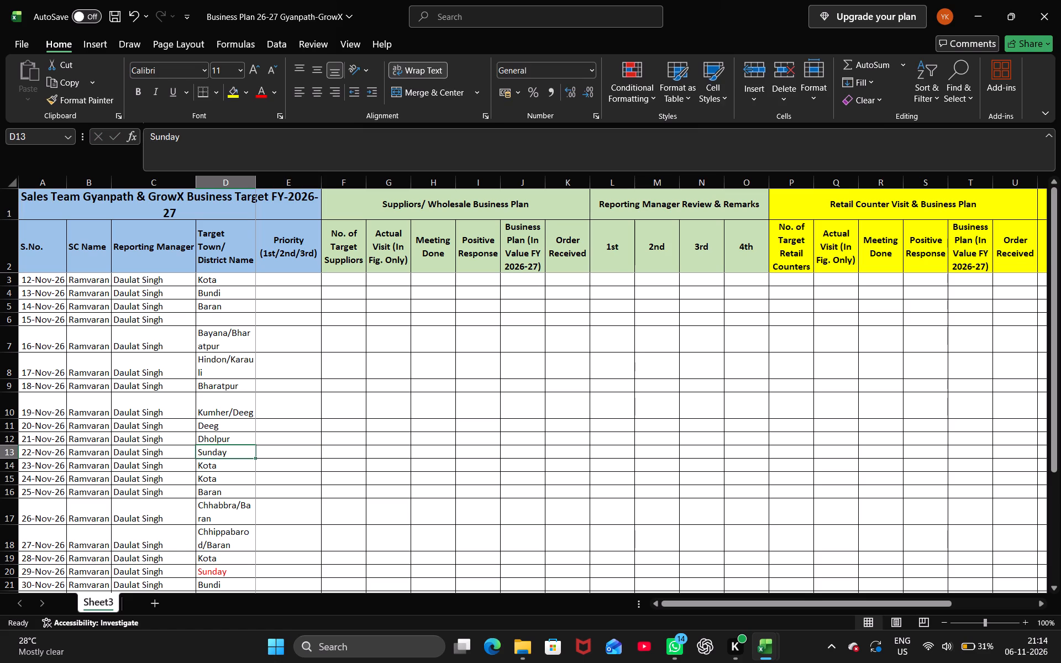
click(274, 91)
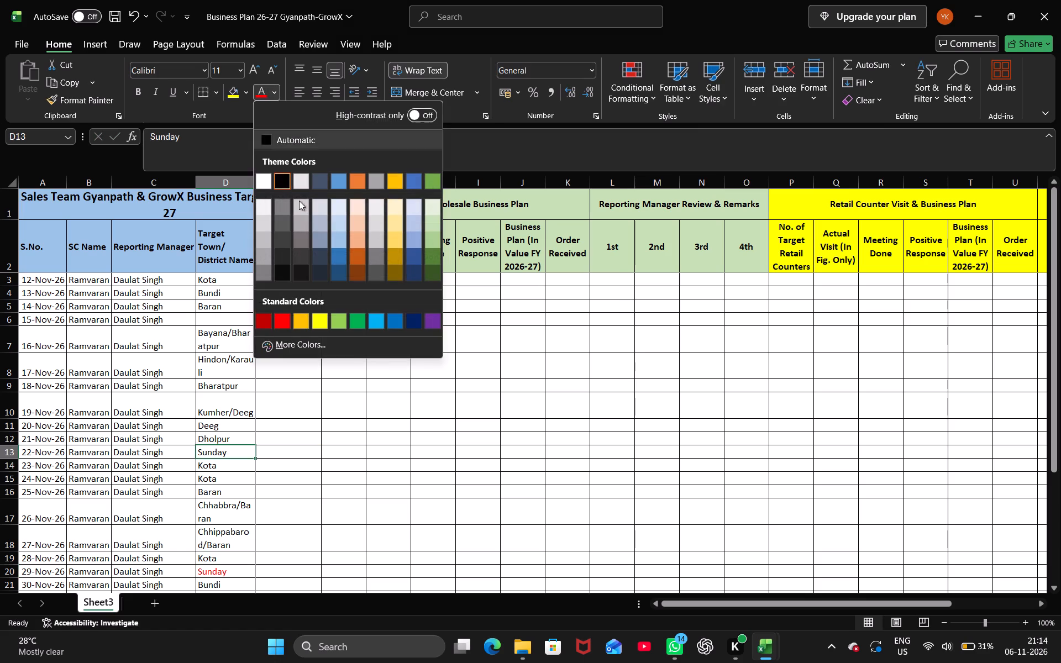
click(280, 319)
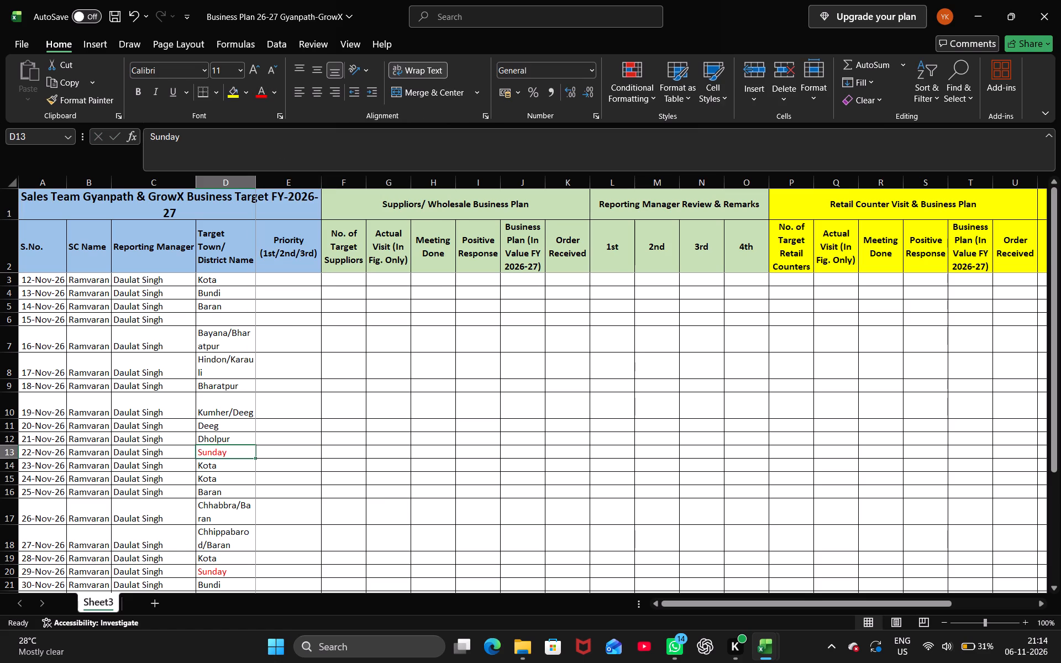
Mark 15-Nov-26 as Sunday in the Target Town/District Name column, in red font.
click(214, 315)
text(Sunday)
key(Right)
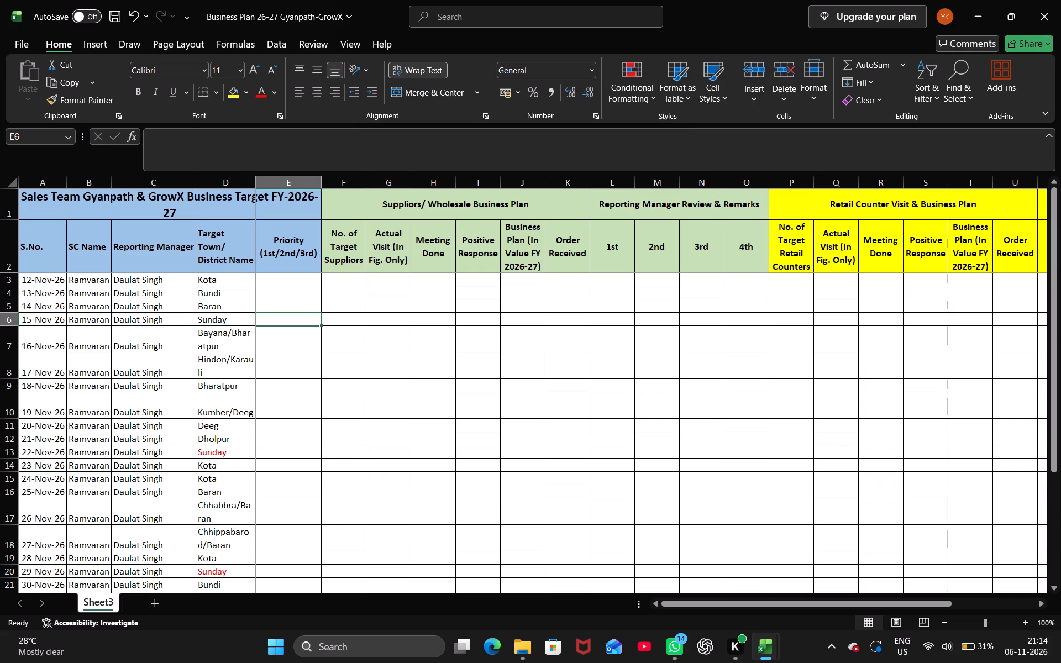
key(Left)
click(274, 94)
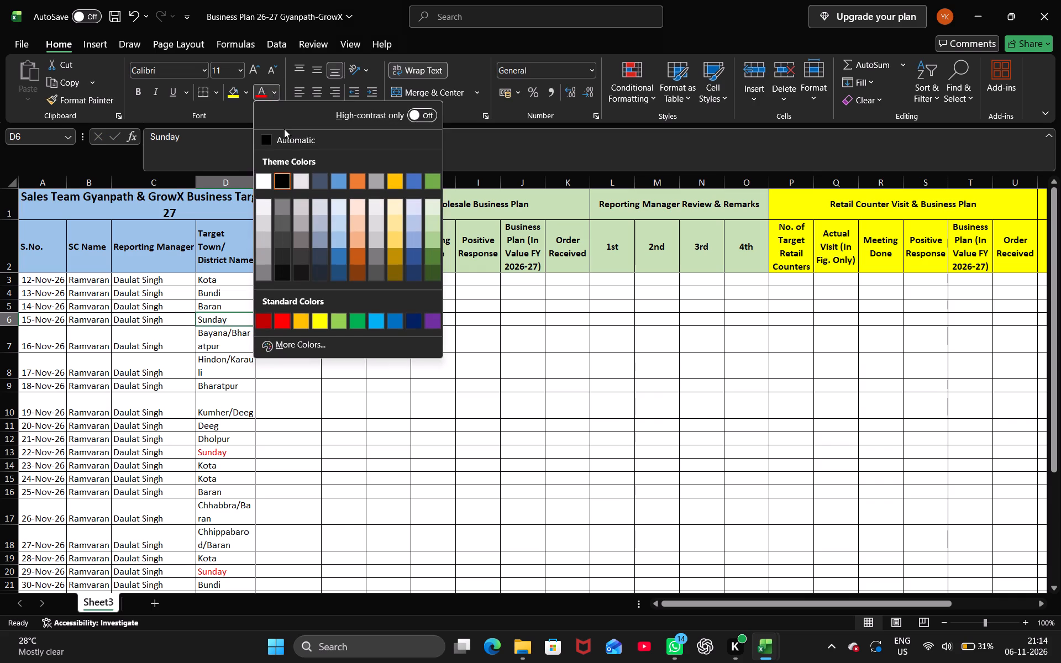
click(286, 319)
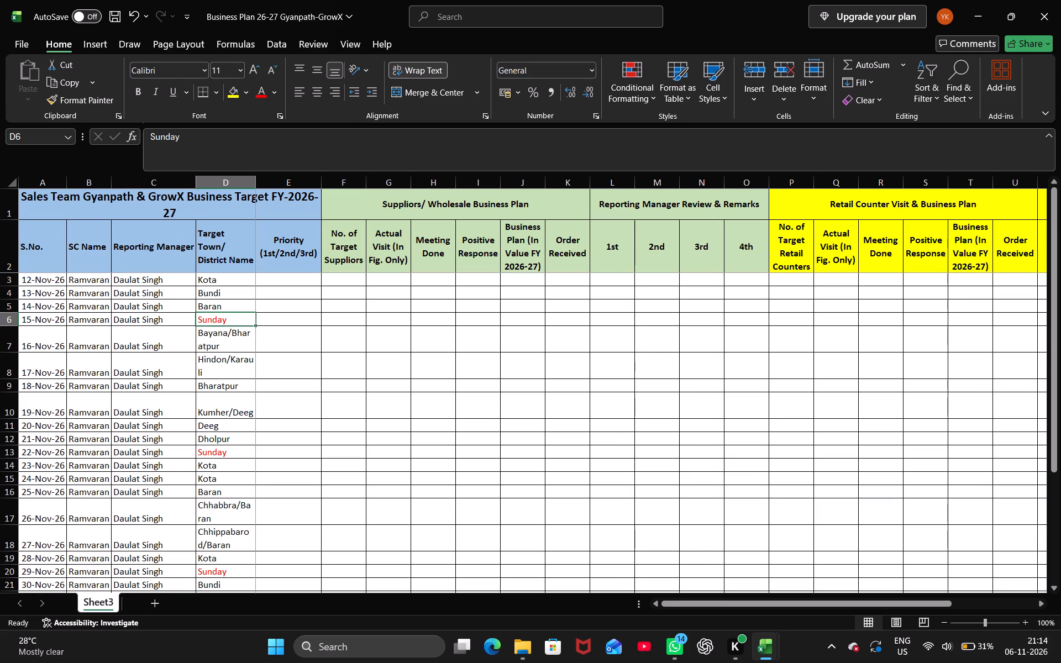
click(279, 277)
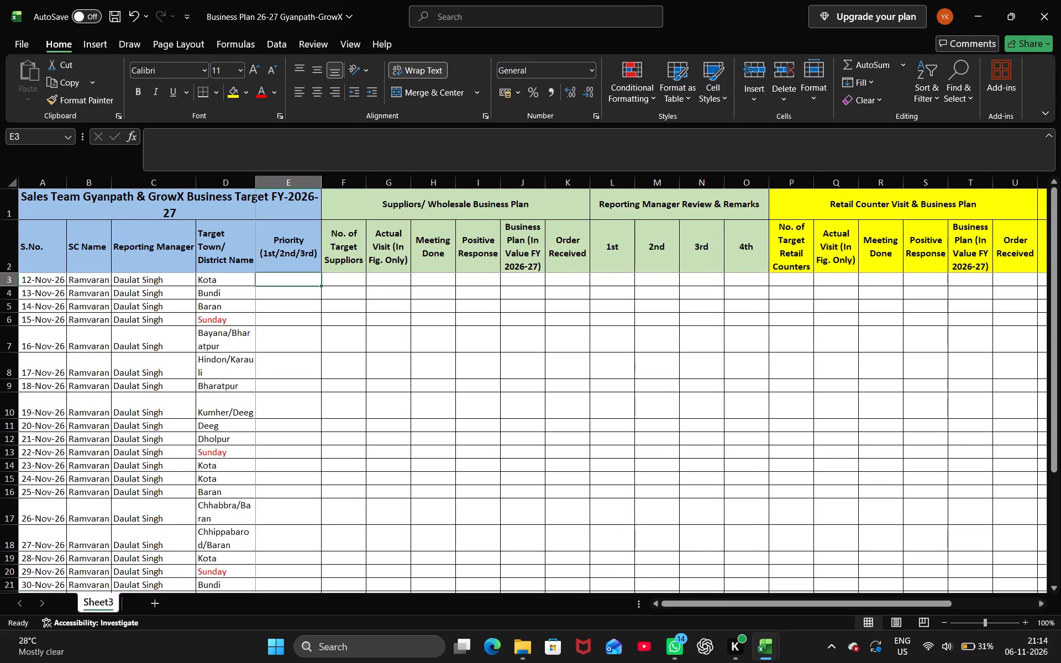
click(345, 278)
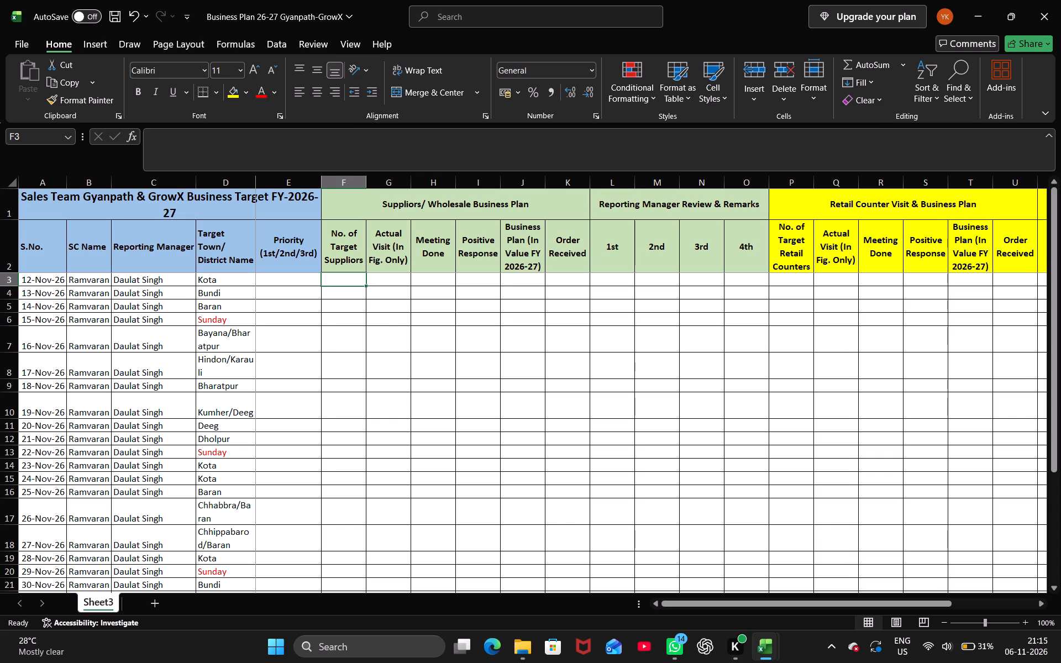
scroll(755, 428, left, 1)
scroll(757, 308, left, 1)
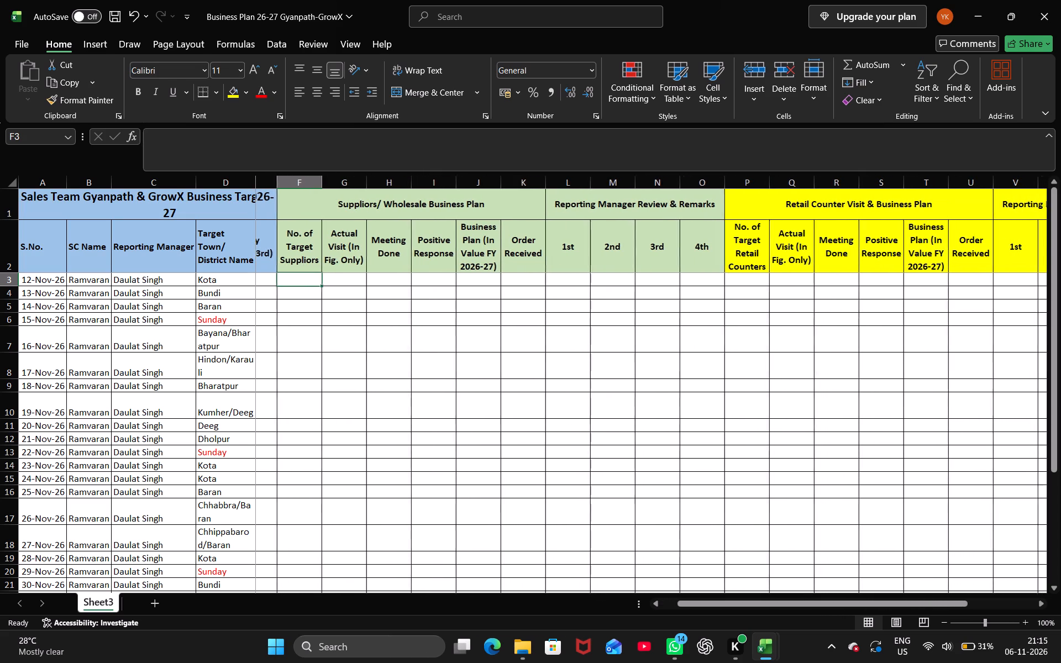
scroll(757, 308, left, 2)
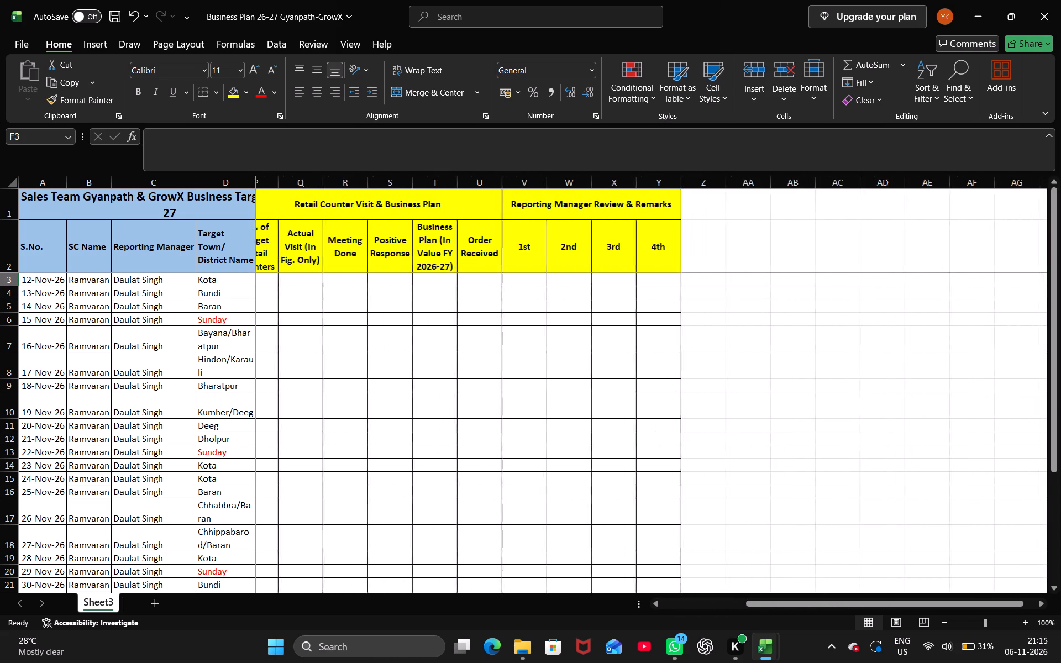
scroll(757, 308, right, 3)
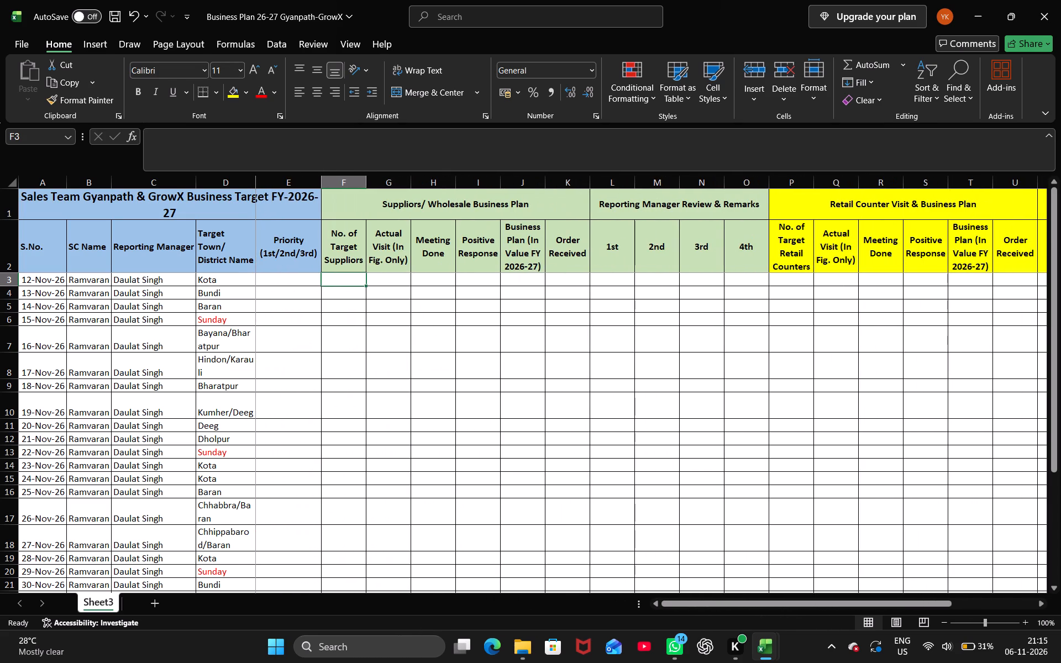
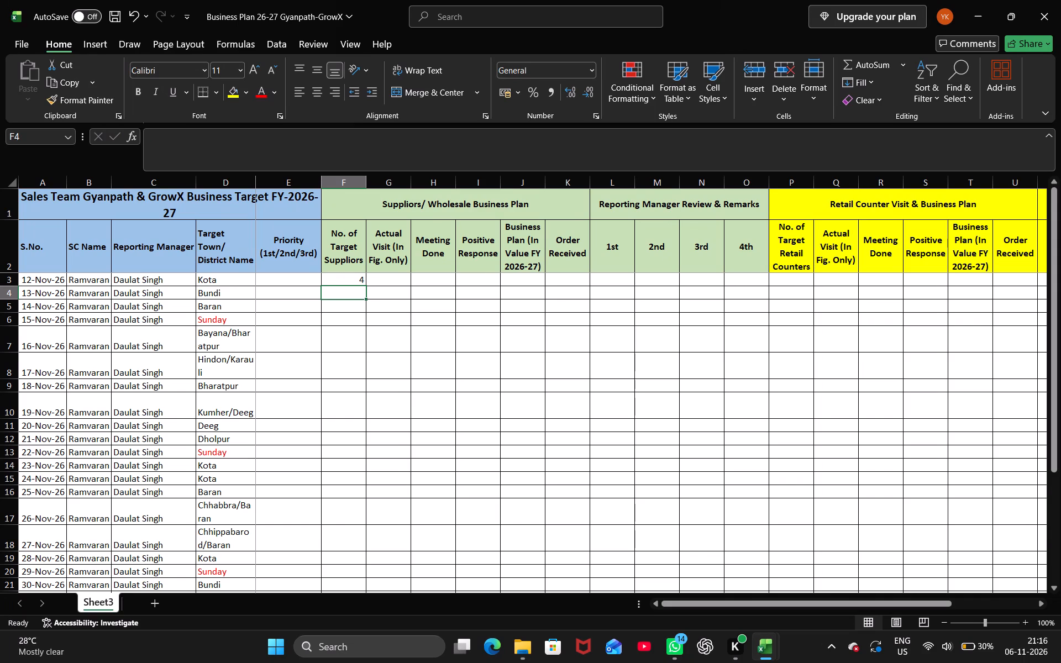
Set No. of Target Suppliers to 3 for 12-Nov-26, 0 for 13-Nov-26 and 1 for 14-Nov-26, leaving Sunday 15-Nov-26 blank.
key(0)
key(Return)
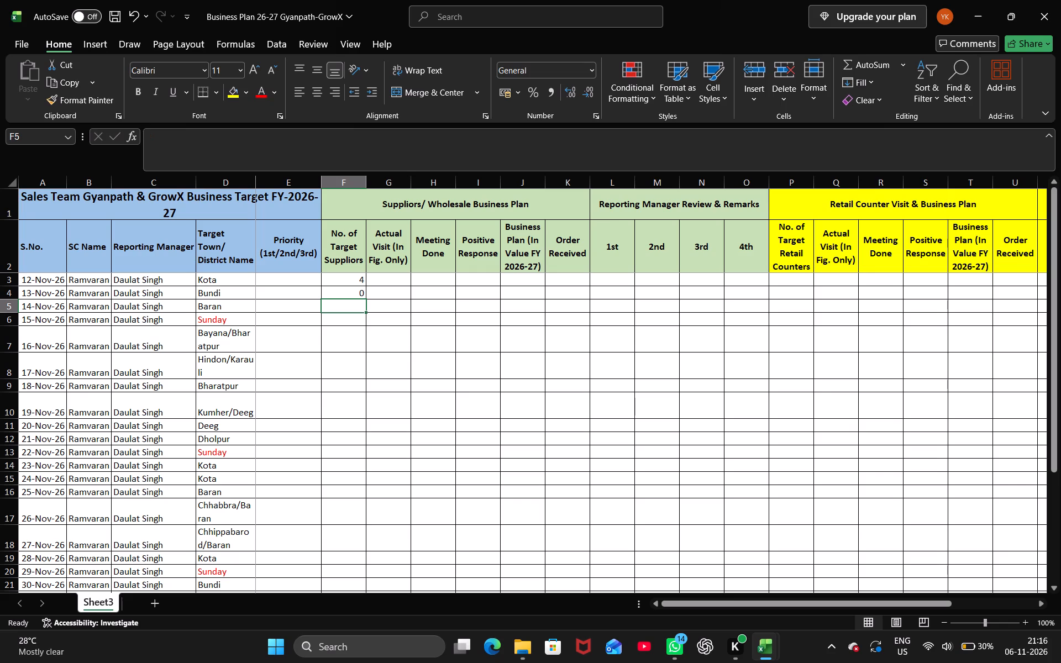
key(Up)
key(Up)
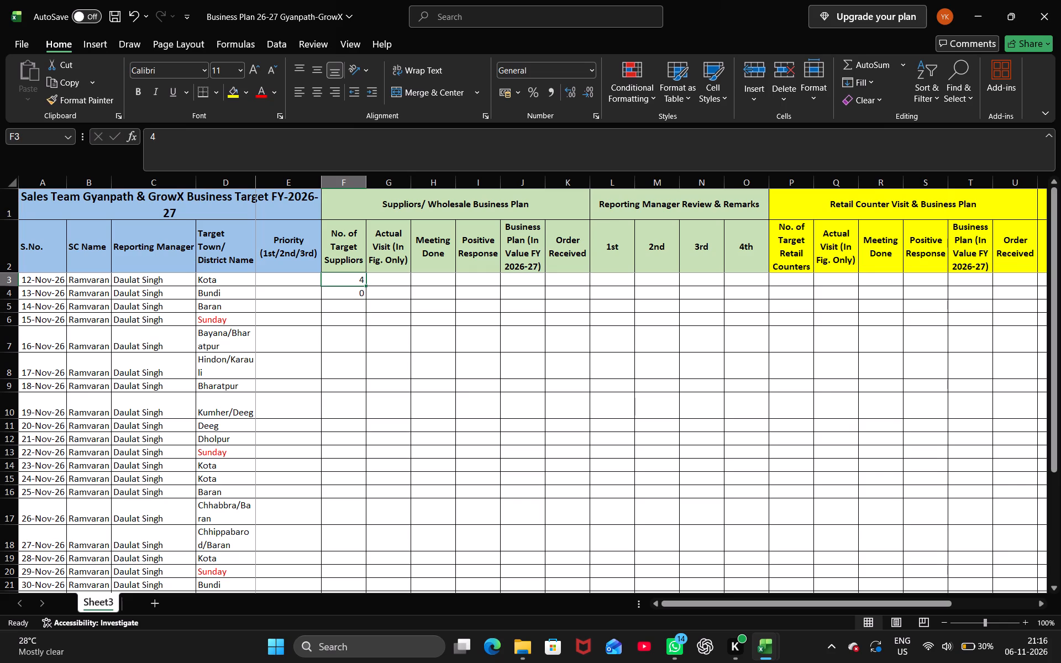
key(3)
key(Return)
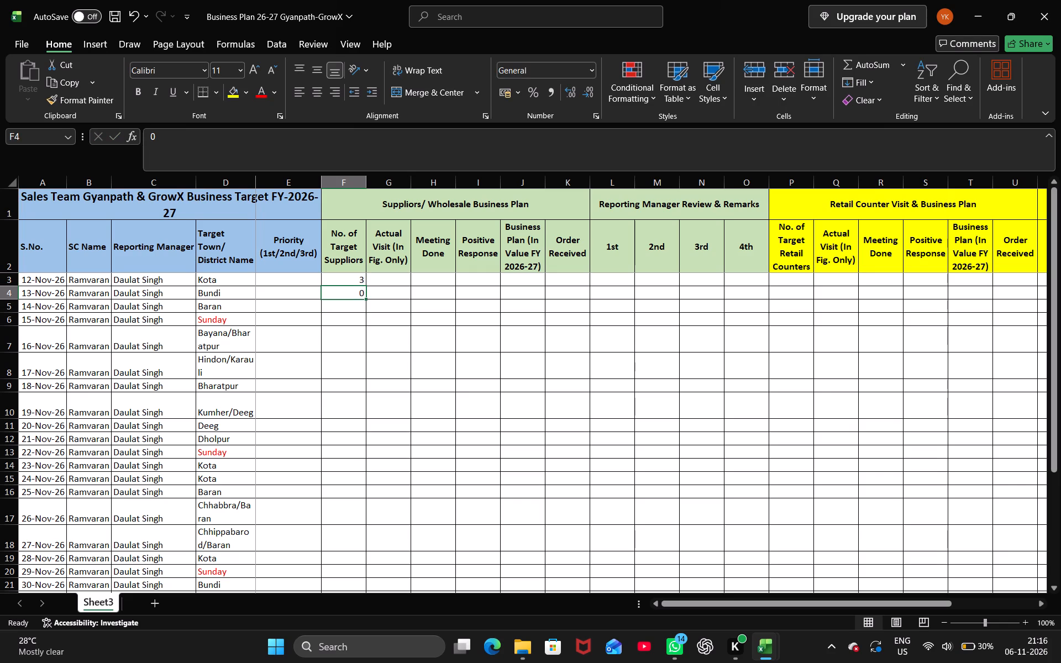
key(Down)
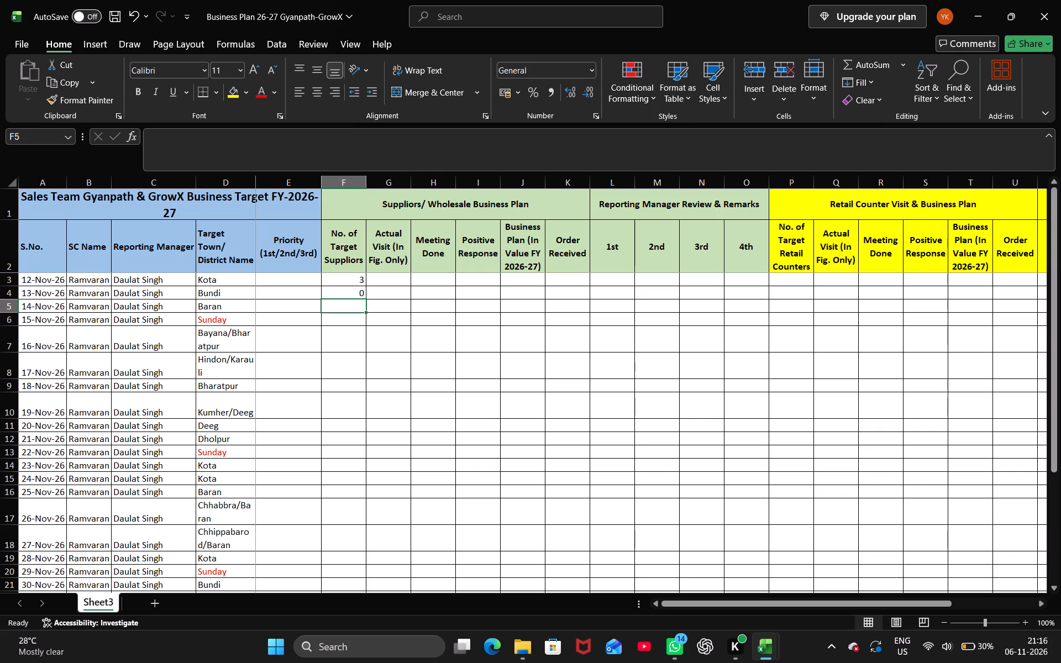
key(1)
key(Return)
key(Return)
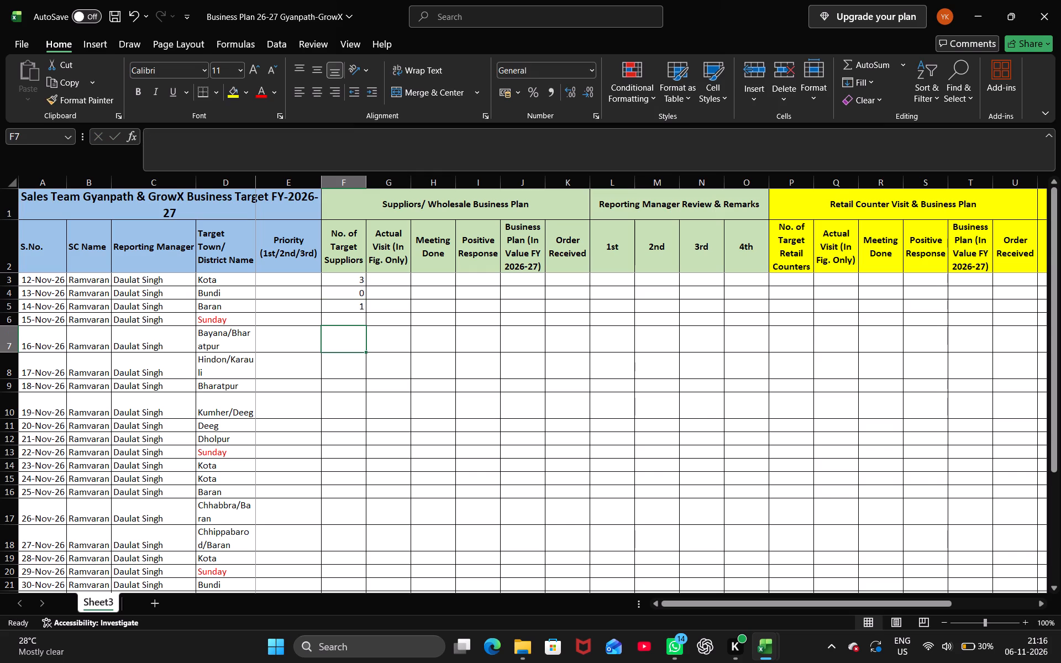
Enter No. of Target Suppliers 1, 0, 1, 0, 0 and 1 for 16-Nov-26 through 21-Nov-26, leaving Sunday 22-Nov-26 blank.
key(1)
key(Return)
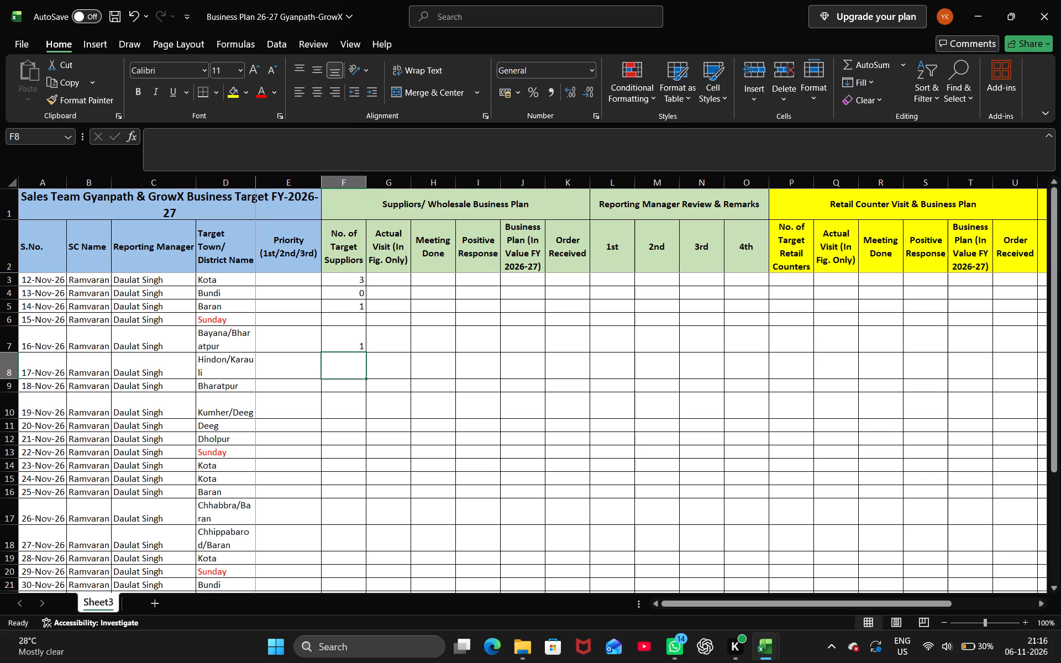
key(0)
key(Return)
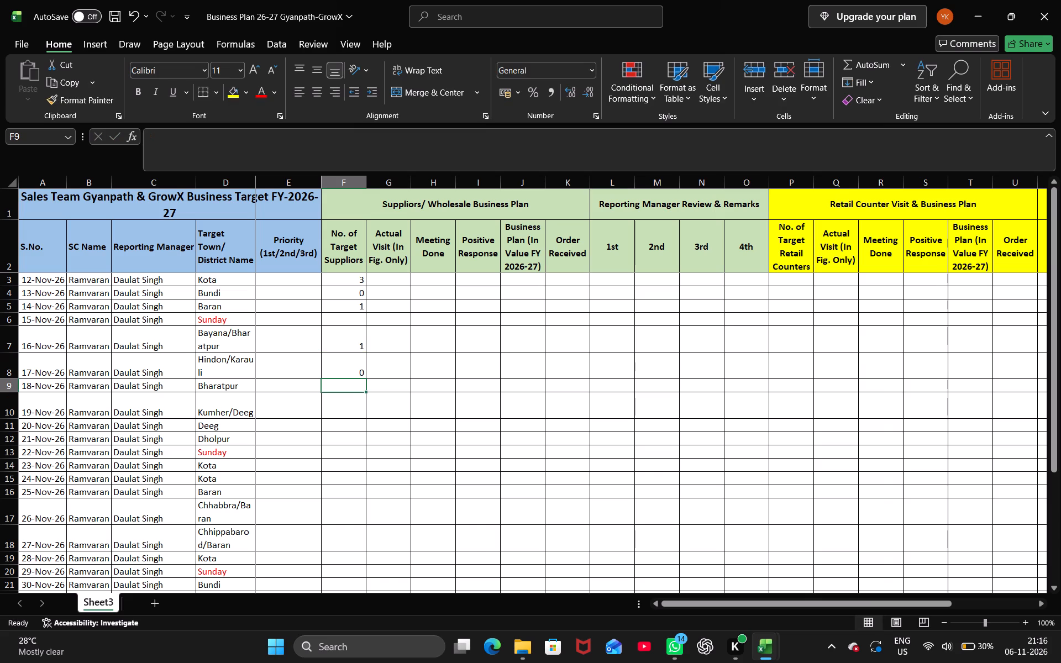
key(1)
key(Return)
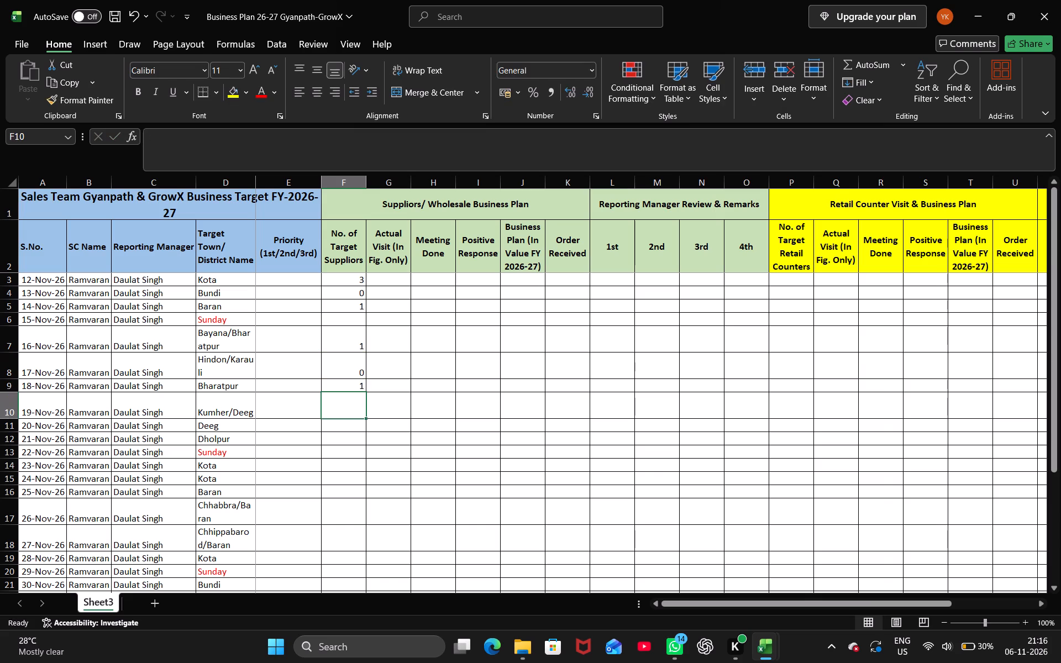
key(0)
key(Return)
key(0)
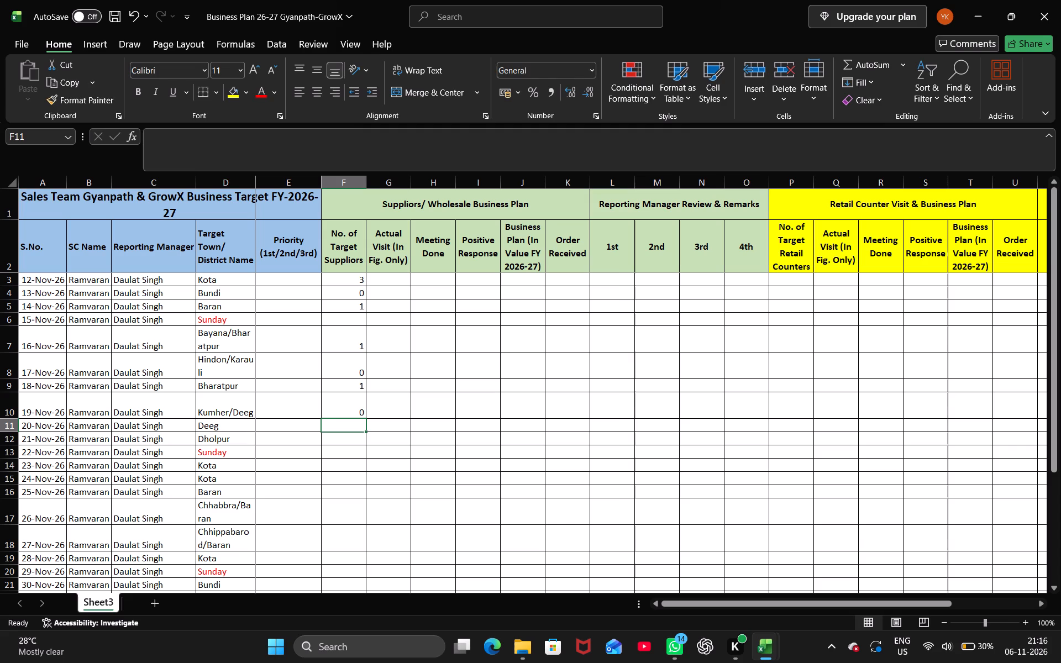
key(Return)
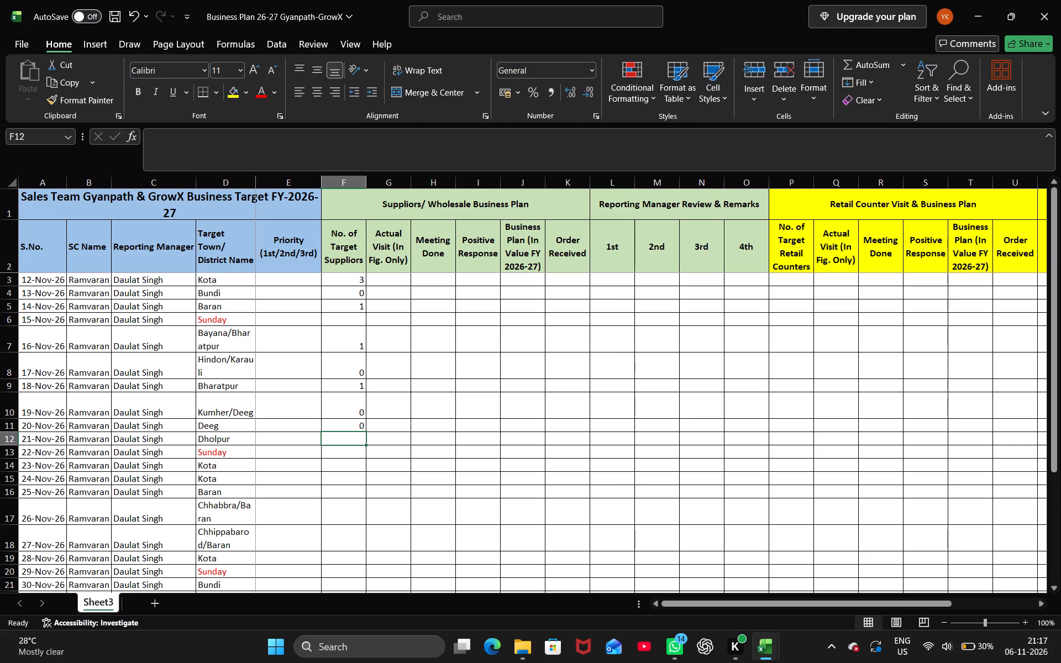
key(0)
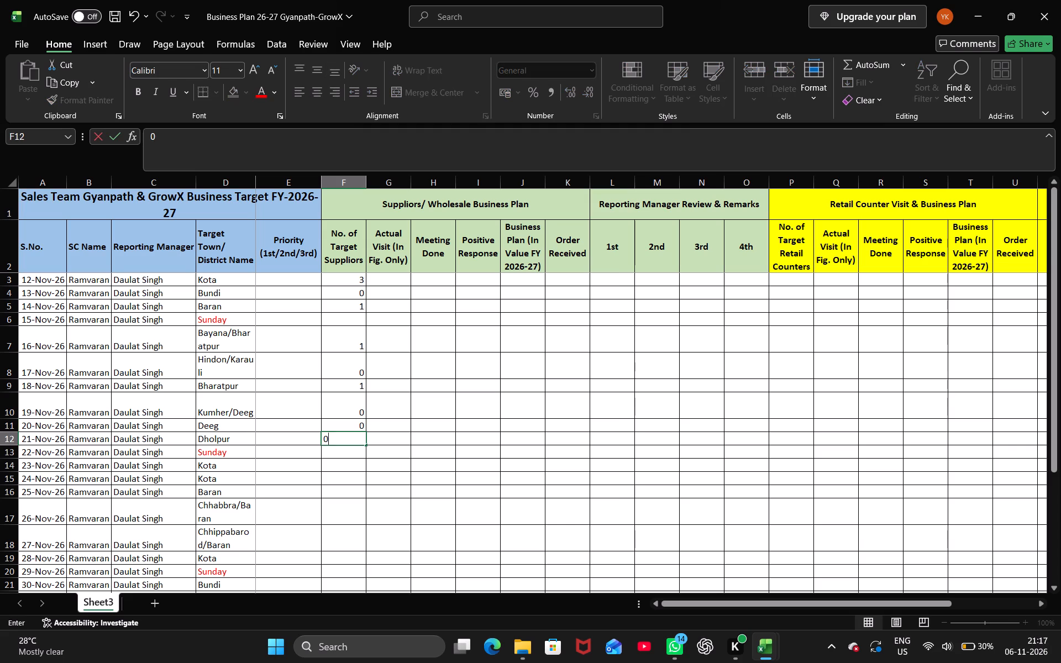
key(BackSpace)
key(1)
key(Return)
key(Return)
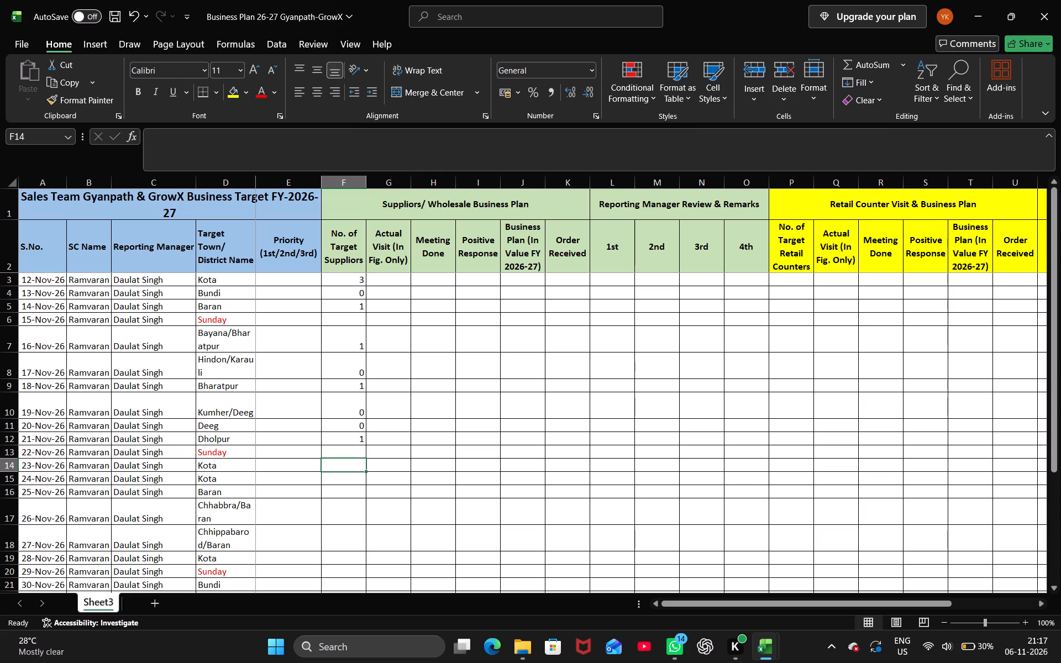
Enter No. of Target Suppliers 0, 3, 1, 0 and 0 for 23-Nov-26 through 27-Nov-26.
key(0)
key(Return)
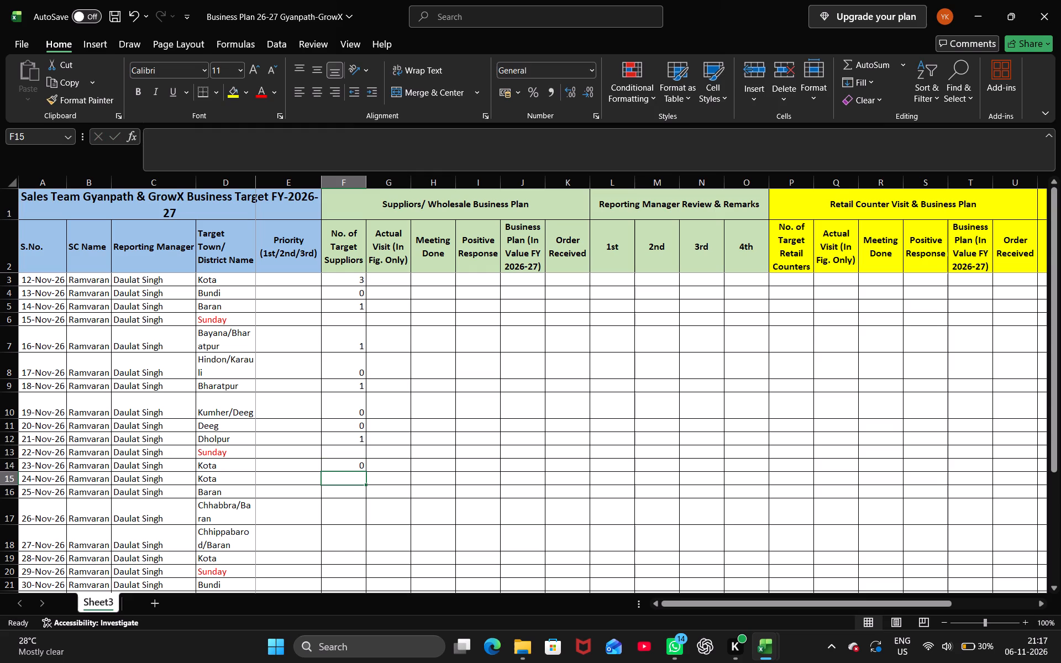
key(3)
key(Return)
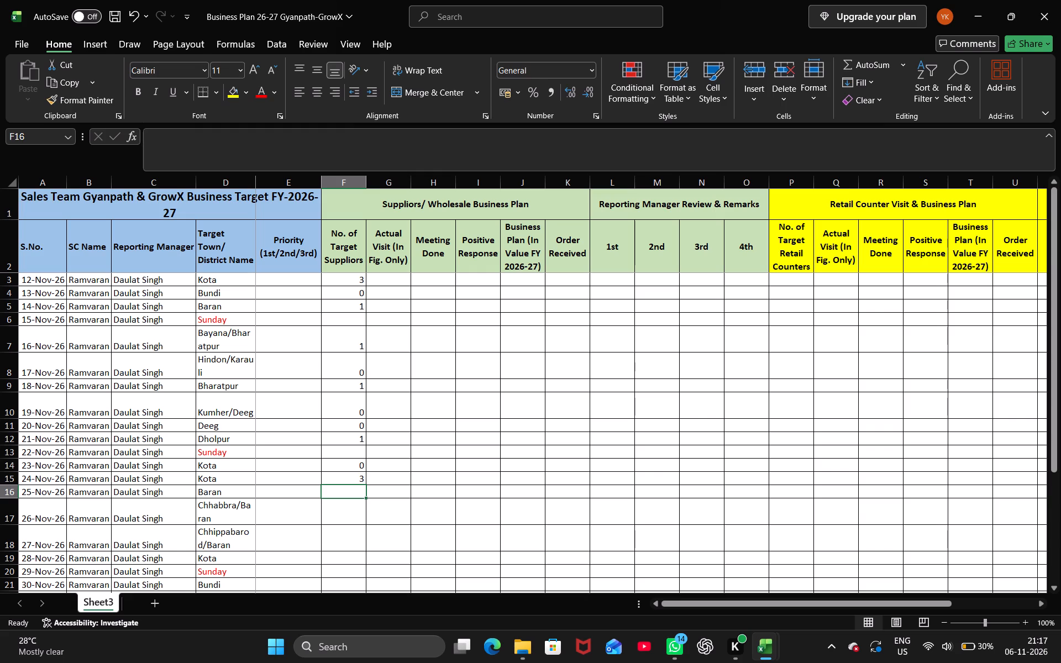
key(1)
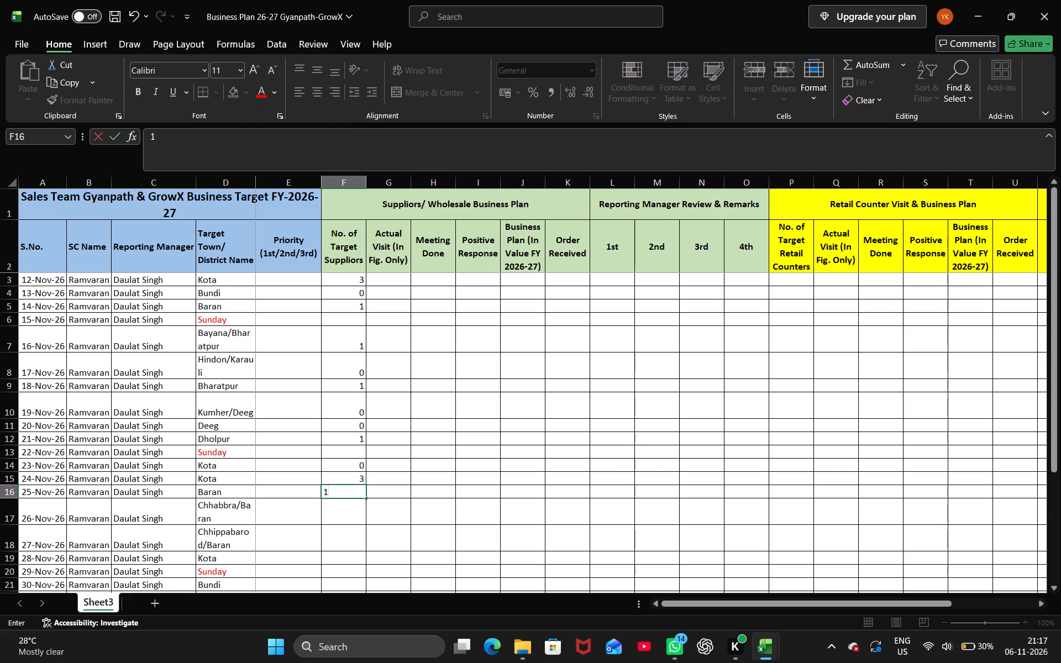
key(Return)
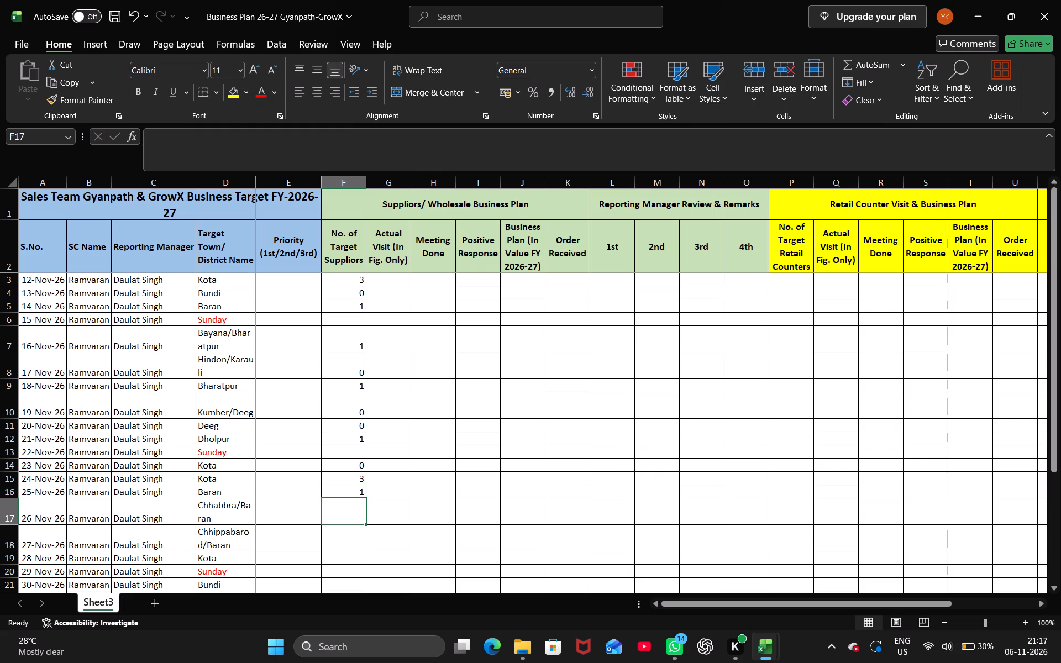
key(0)
key(Return)
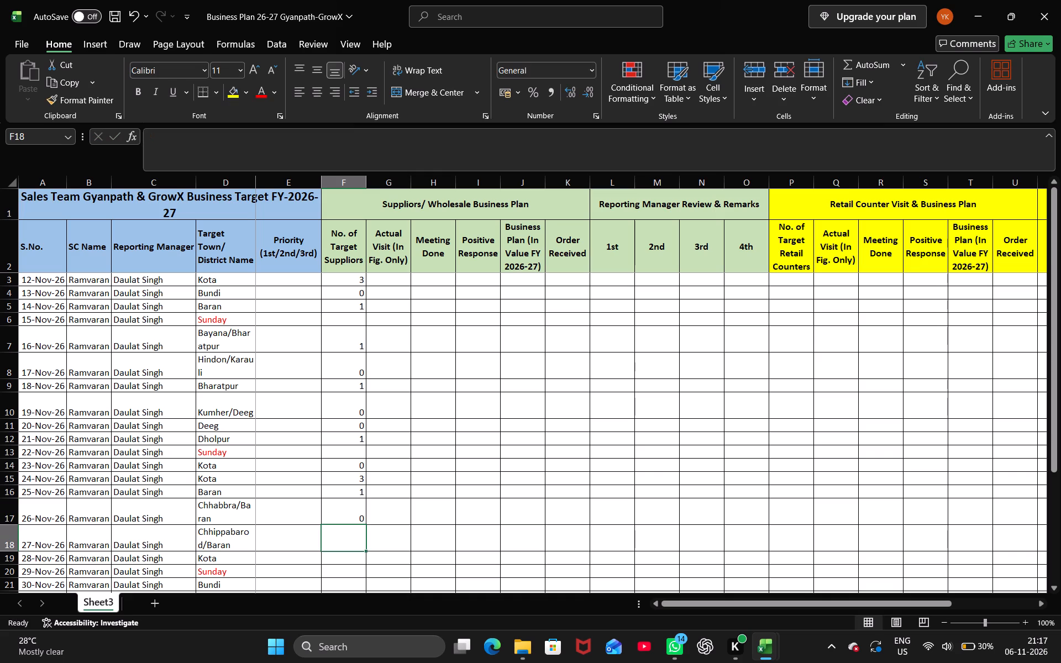
key(0)
key(Return)
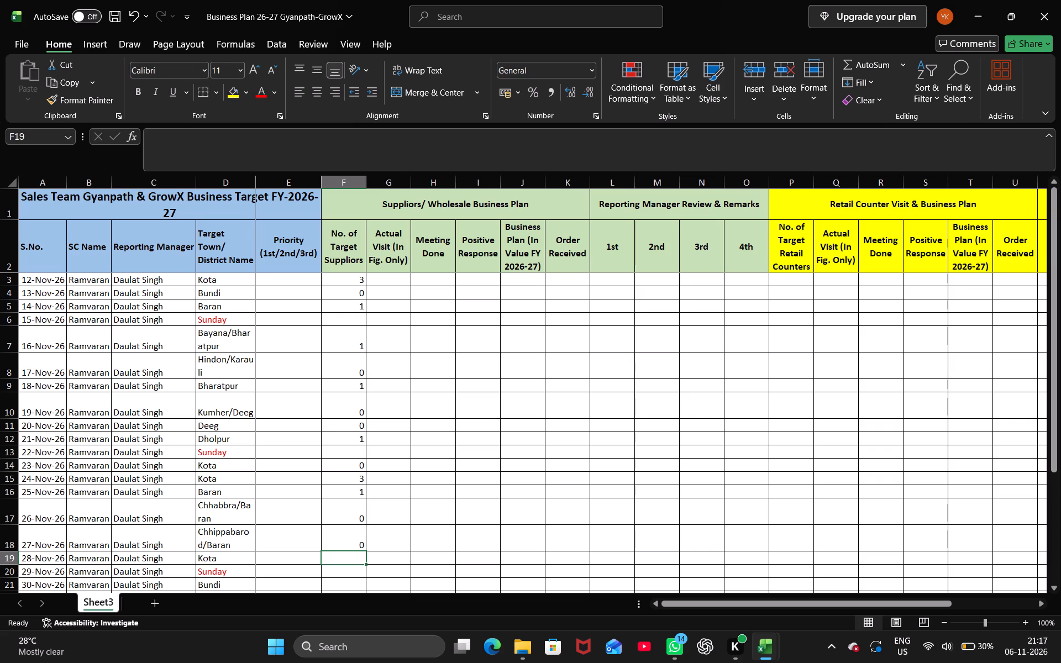
Enter 0 as No. of Target Suppliers for 28-Nov-26 and 30-Nov-26, leaving Sunday 29-Nov-26 blank.
key(0)
key(Down)
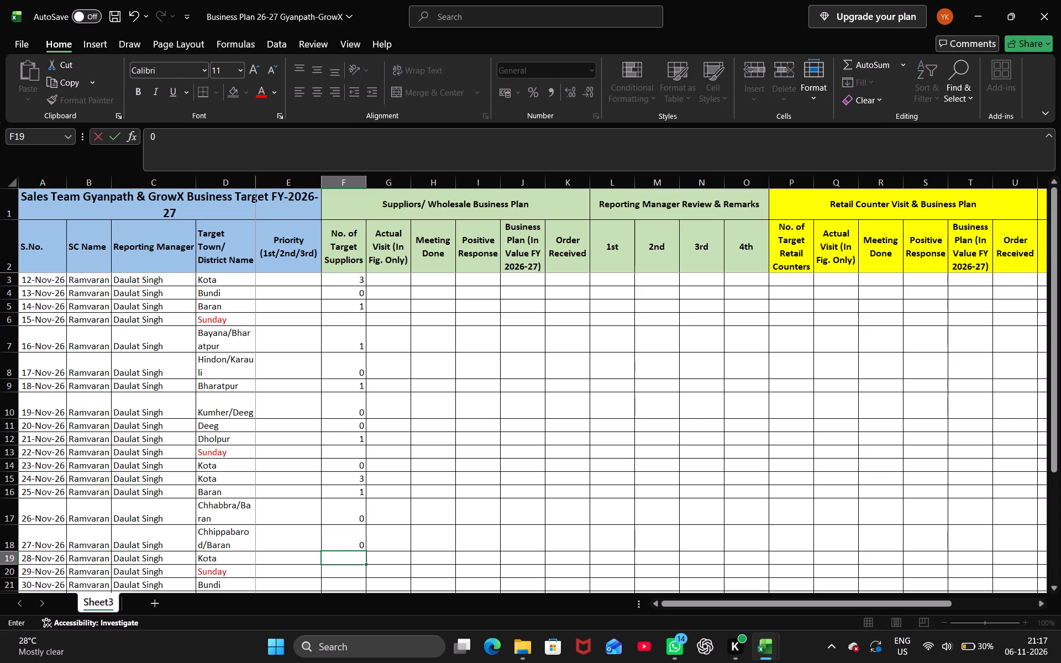
key(Up)
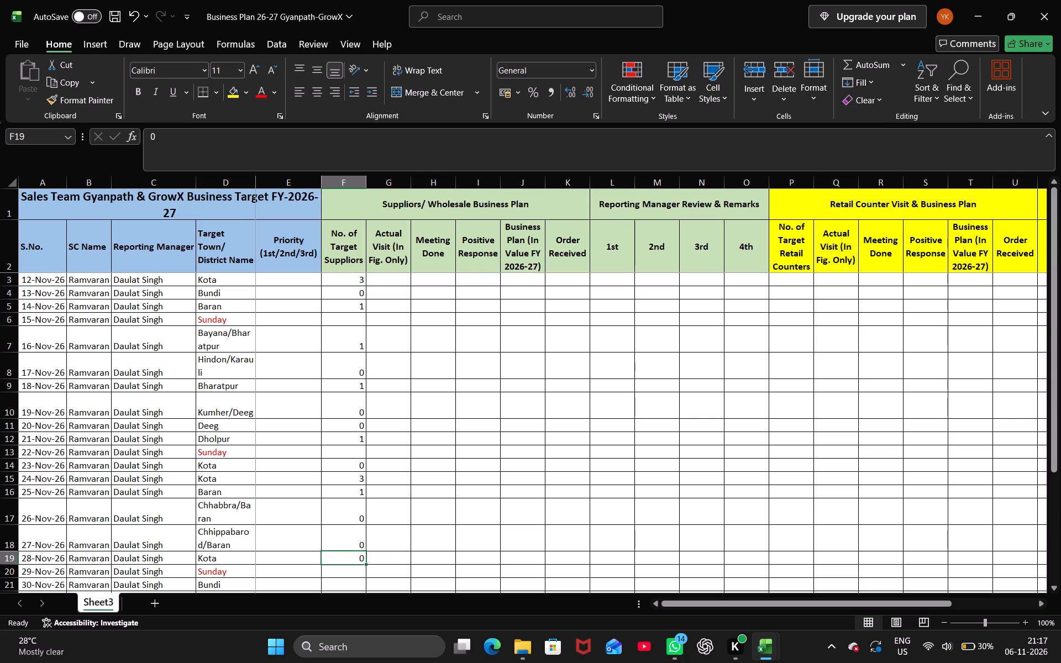
key(Down)
key(Down)
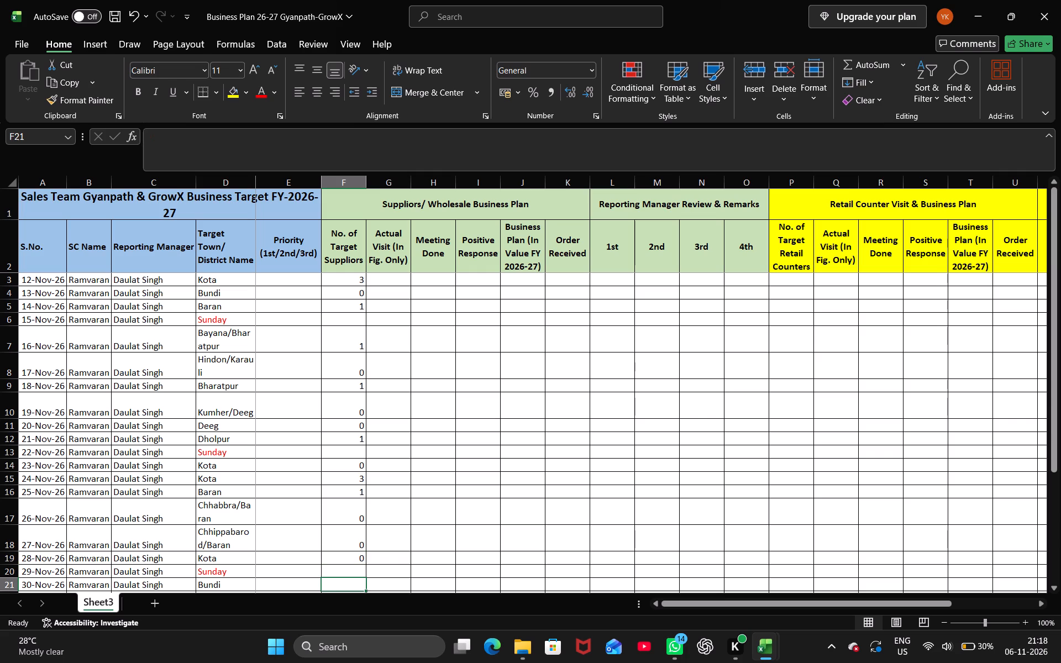
key(0)
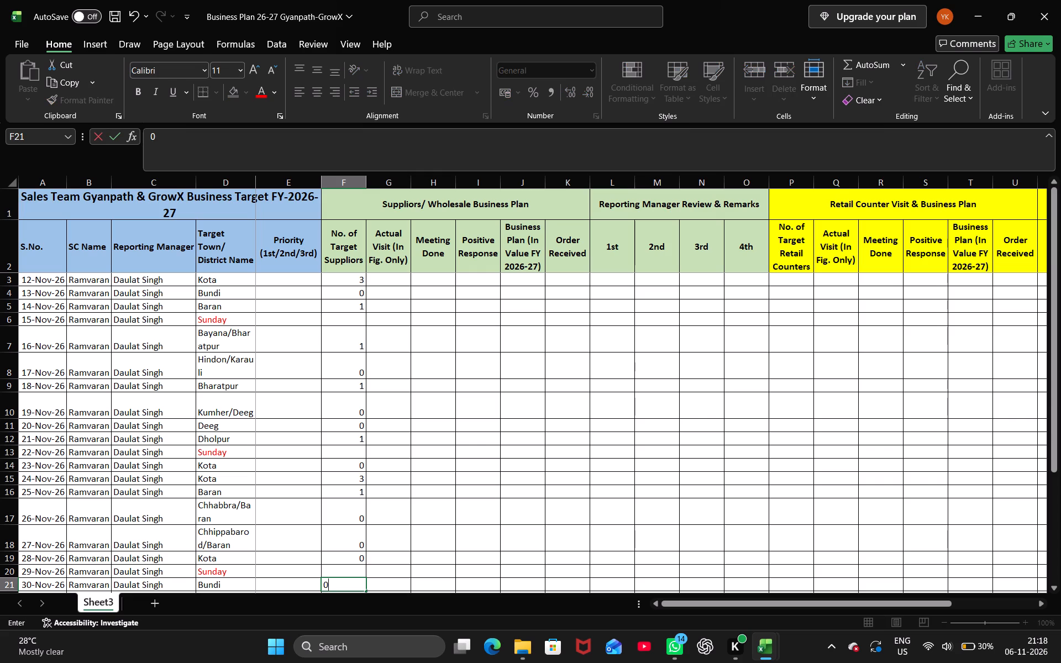
key(Return)
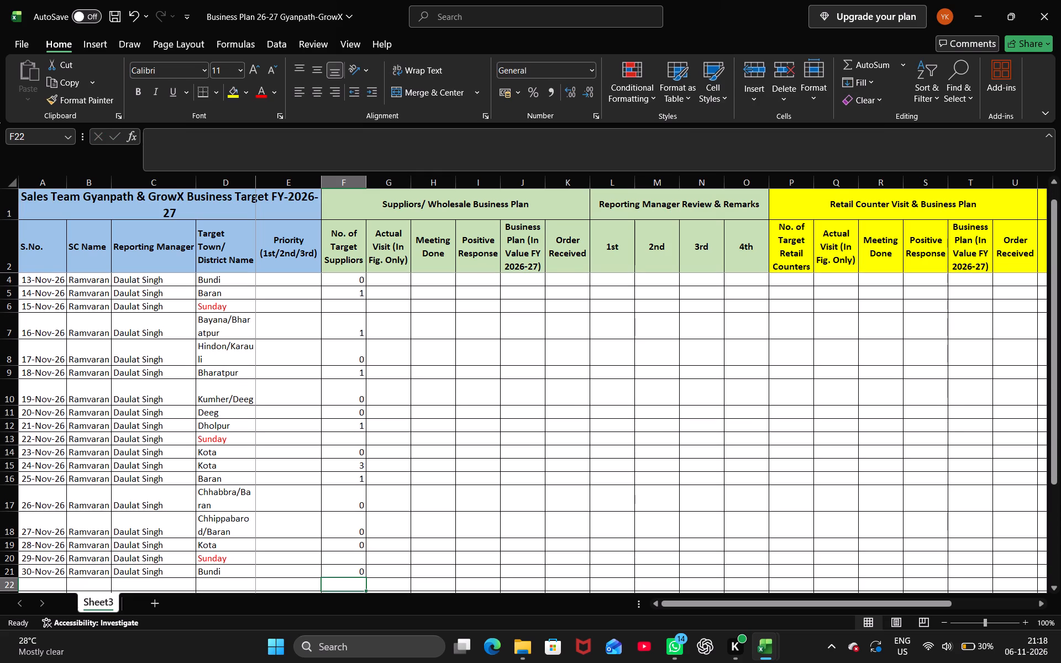
Enter No. of Target Retail Counters 7, 10 and 10 for 12-Nov-26 through 14-Nov-26, leaving Sunday 15-Nov-26 blank.
scroll(803, 293, up, 1)
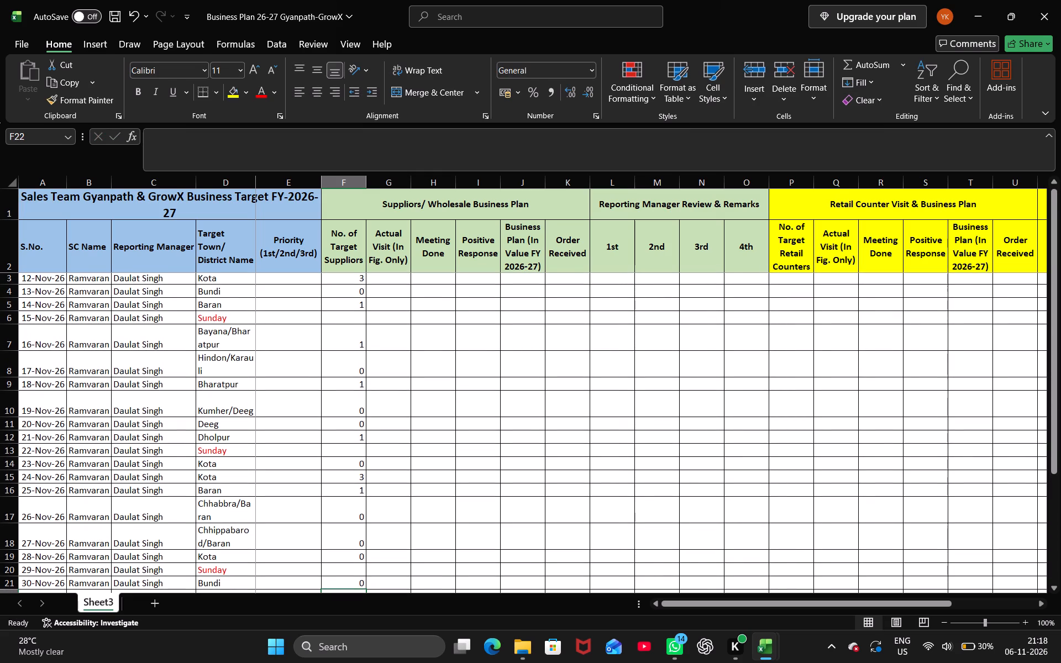
click(802, 280)
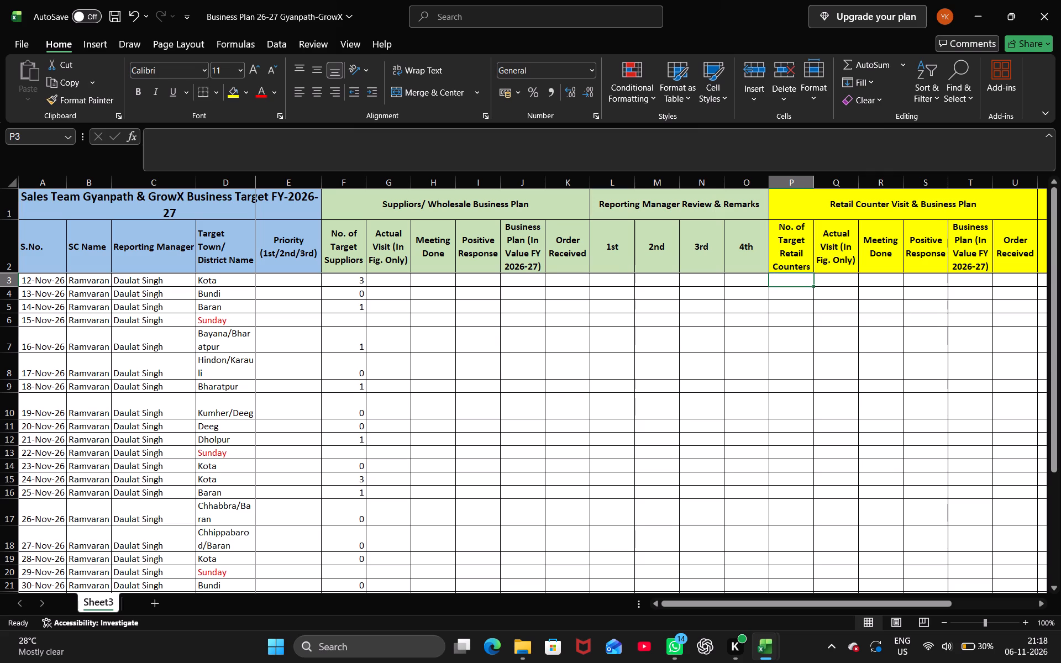
key(7)
key(Return)
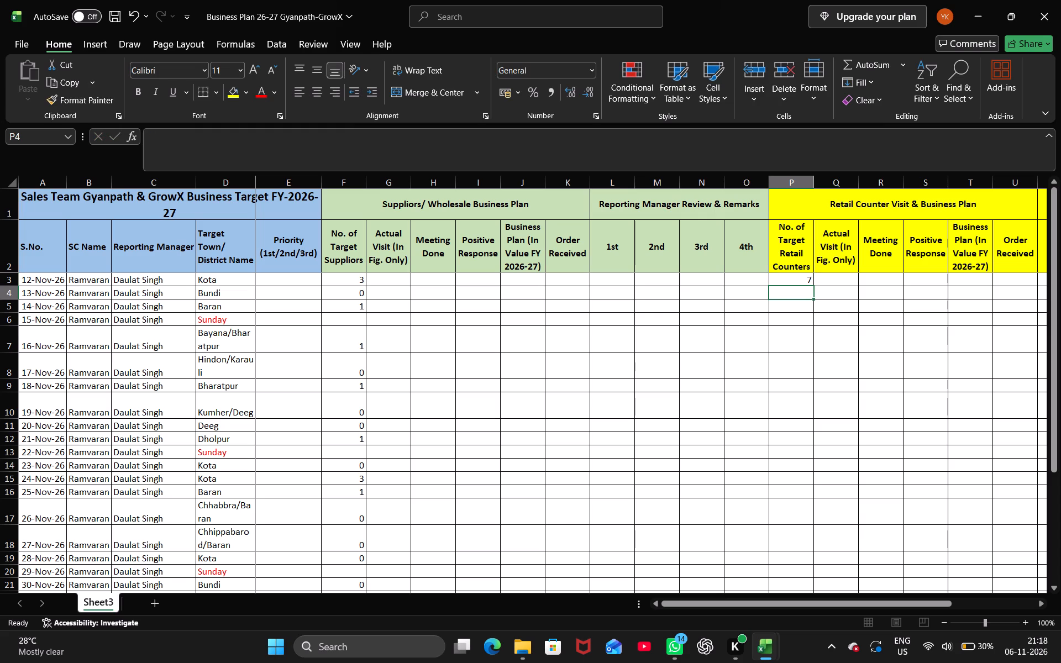
key(8)
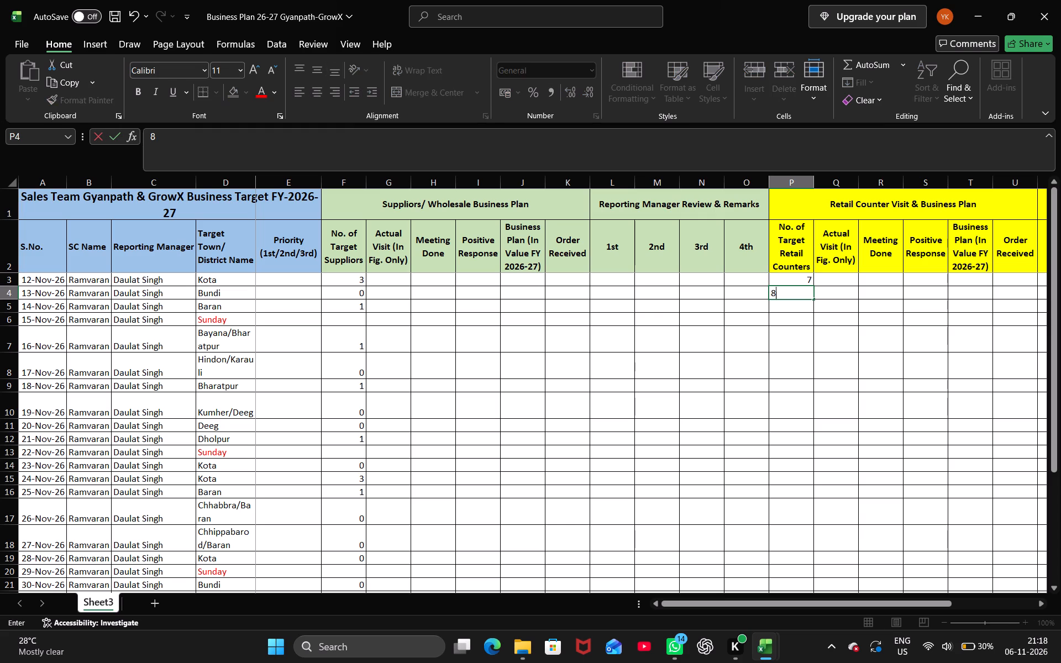
key(BackSpace)
text(10)
key(Return)
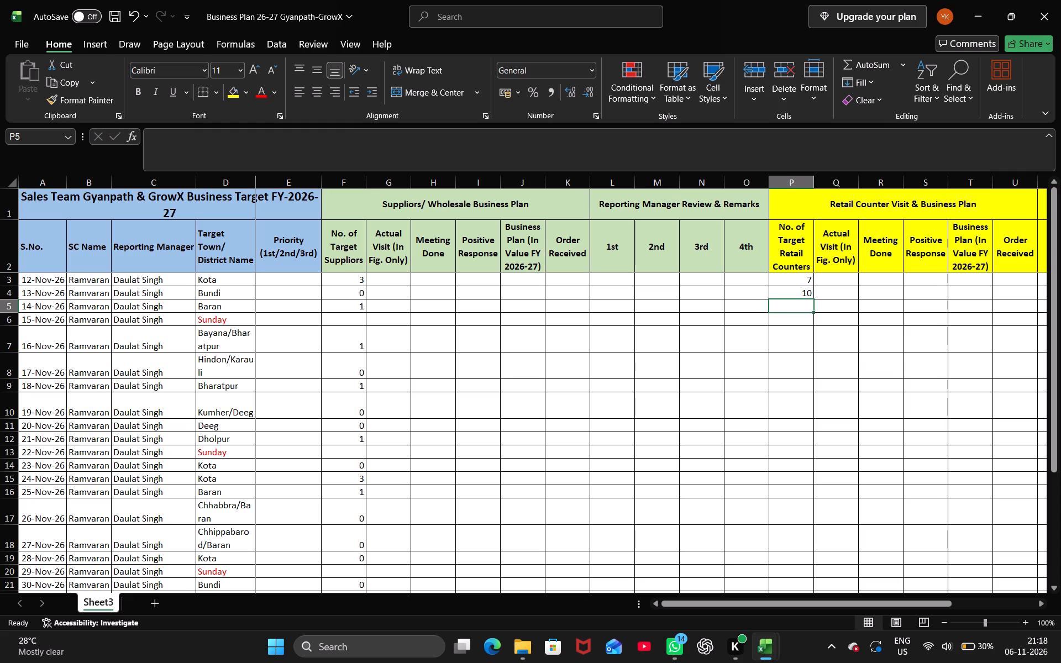
text(10)
key(Return)
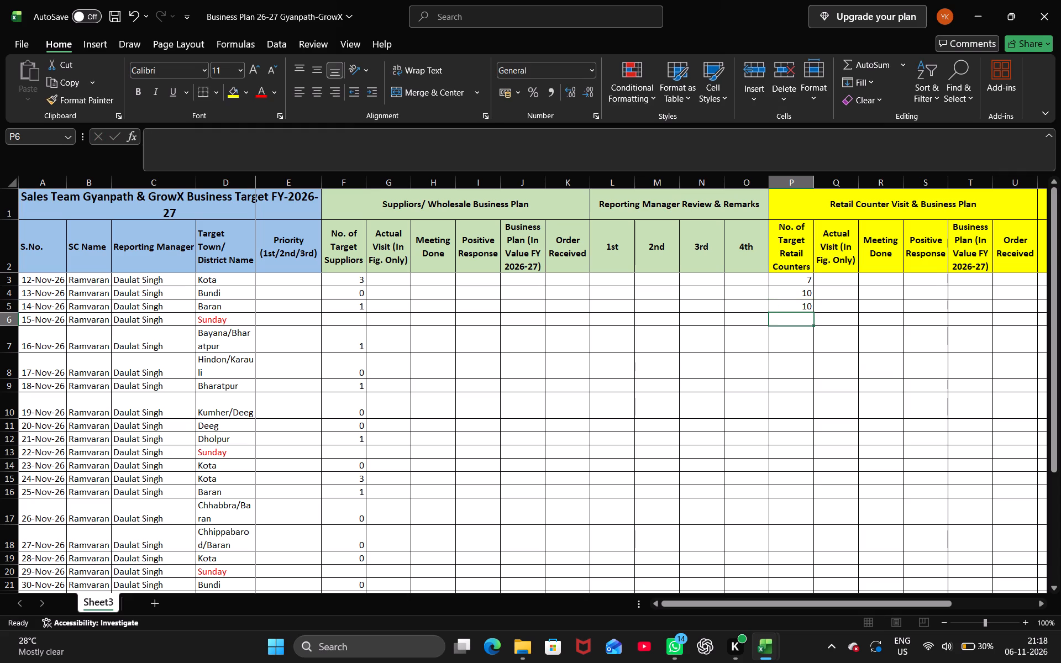
key(Return)
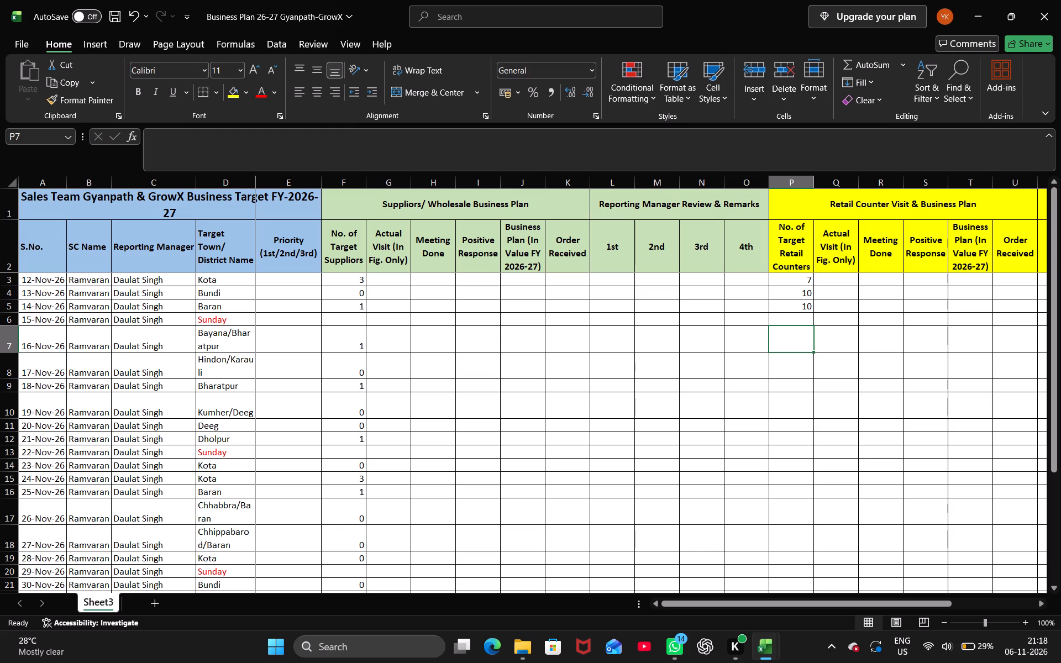
Enter 6 as No. of Target Retail Counters for both 16-Nov-26 and 17-Nov-26.
key(7)
key(Return)
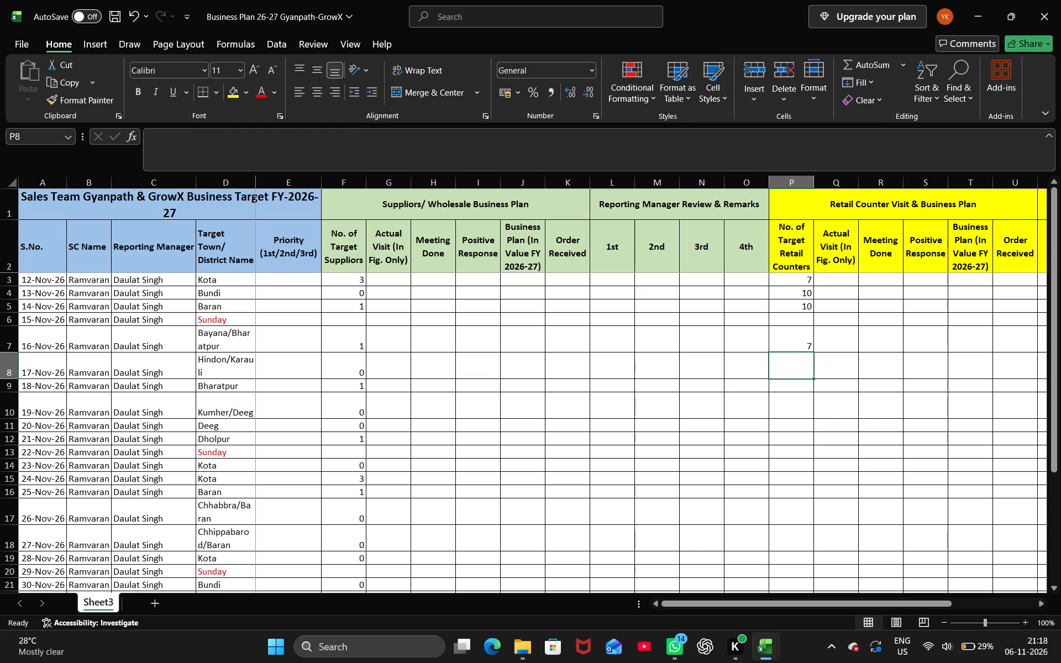
key(6)
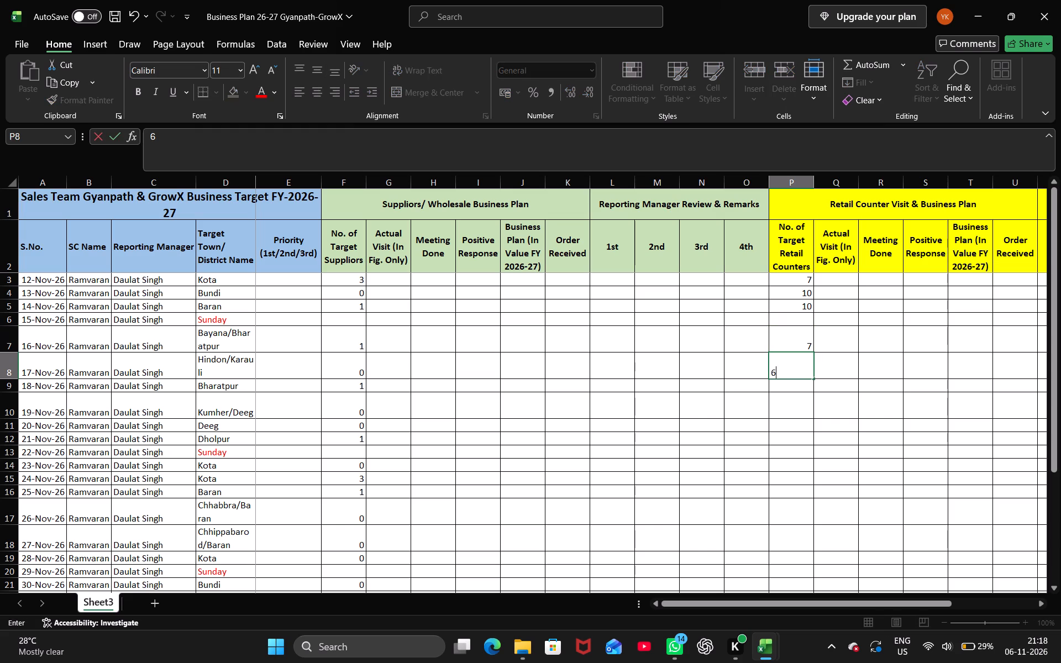
key(BackSpace)
text(7\)
key(BackSpace)
key(BackSpace)
key(6)
key(Return)
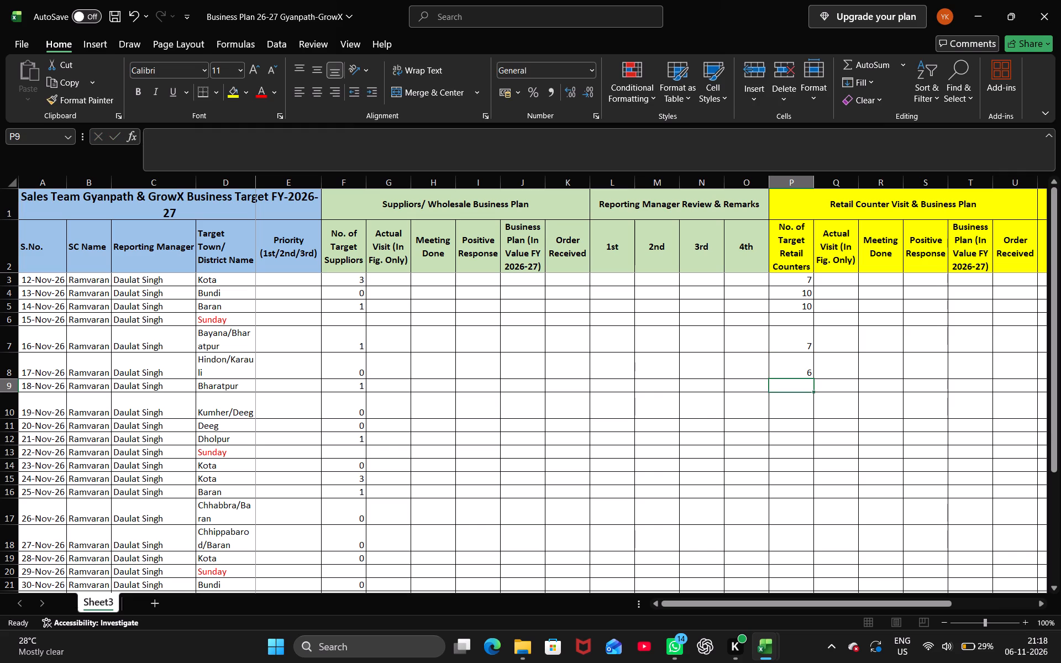
key(Up)
key(Up)
key(6)
key(Return)
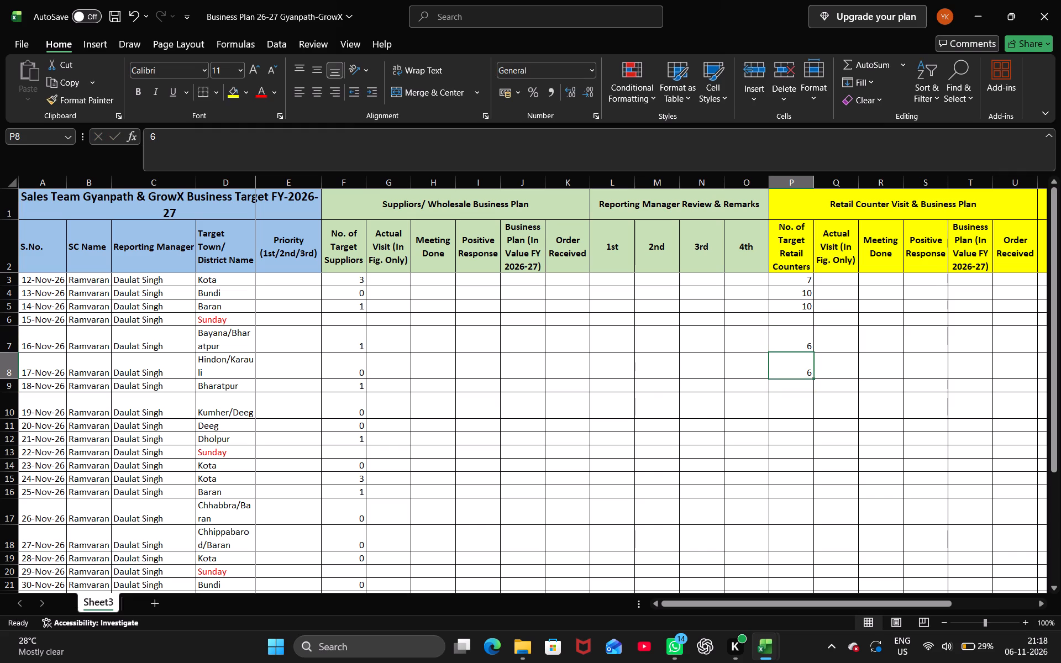
key(Return)
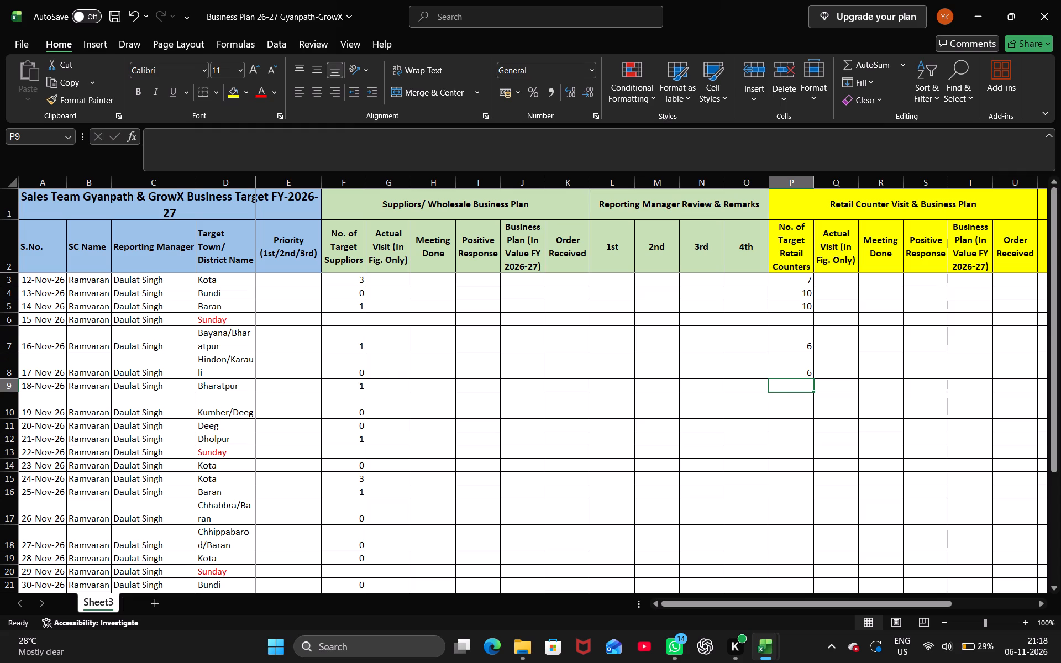
Enter No. of Target Retail Counters 10, 5, 5 and 6 for 18-Nov-26 through 21-Nov-26, leaving Sunday 22-Nov-26 blank.
text(10)
key(Return)
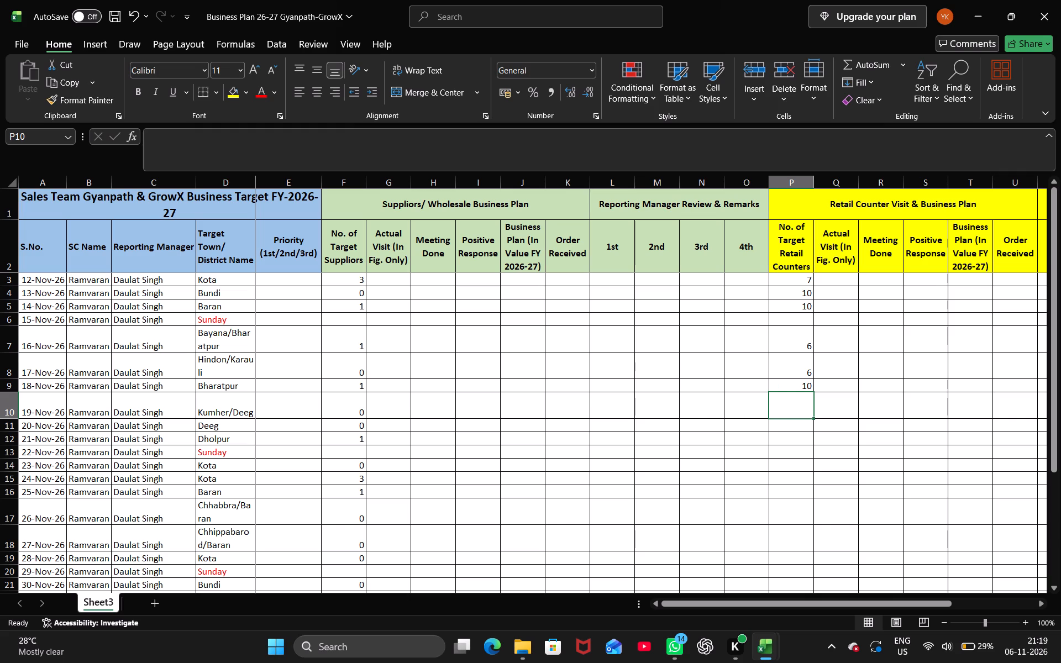
key(4)
key(Return)
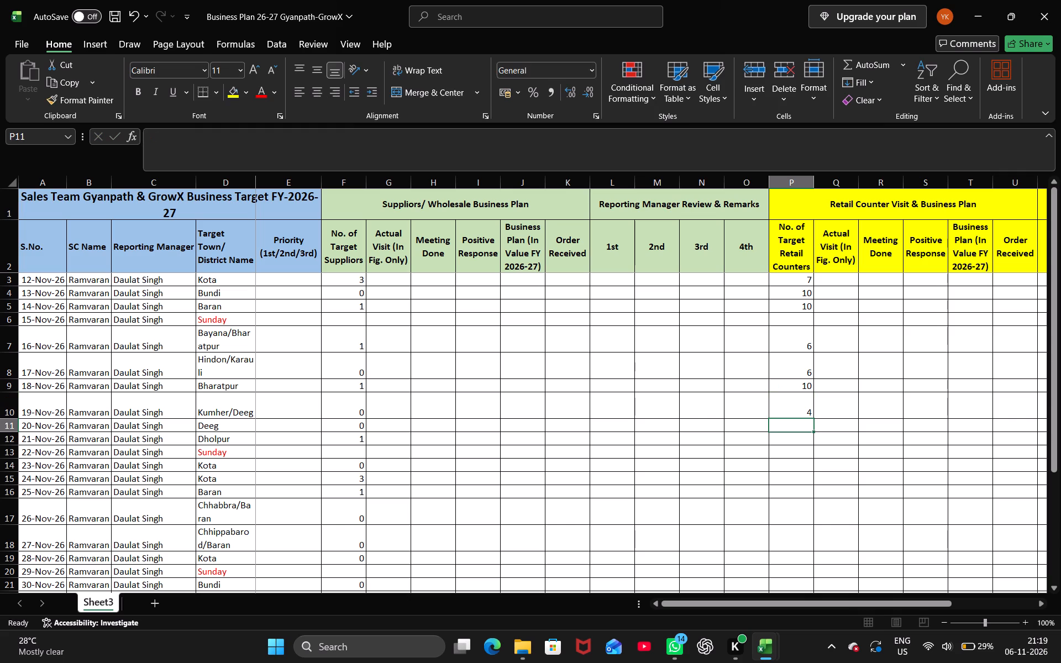
key(Up)
key(5)
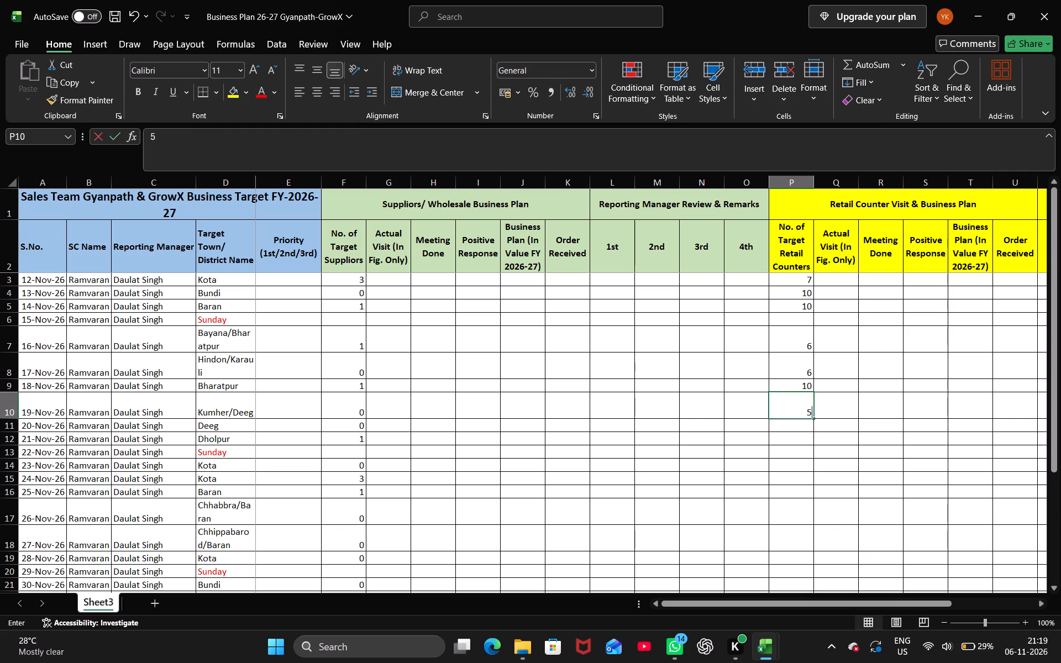
key(Return)
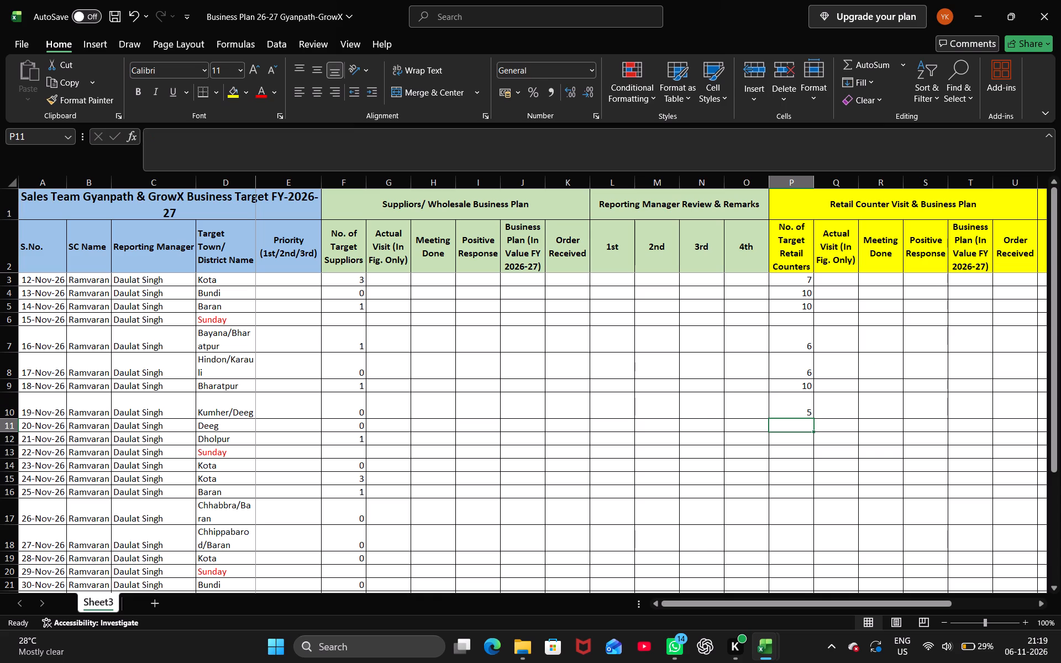
key(5)
key(Return)
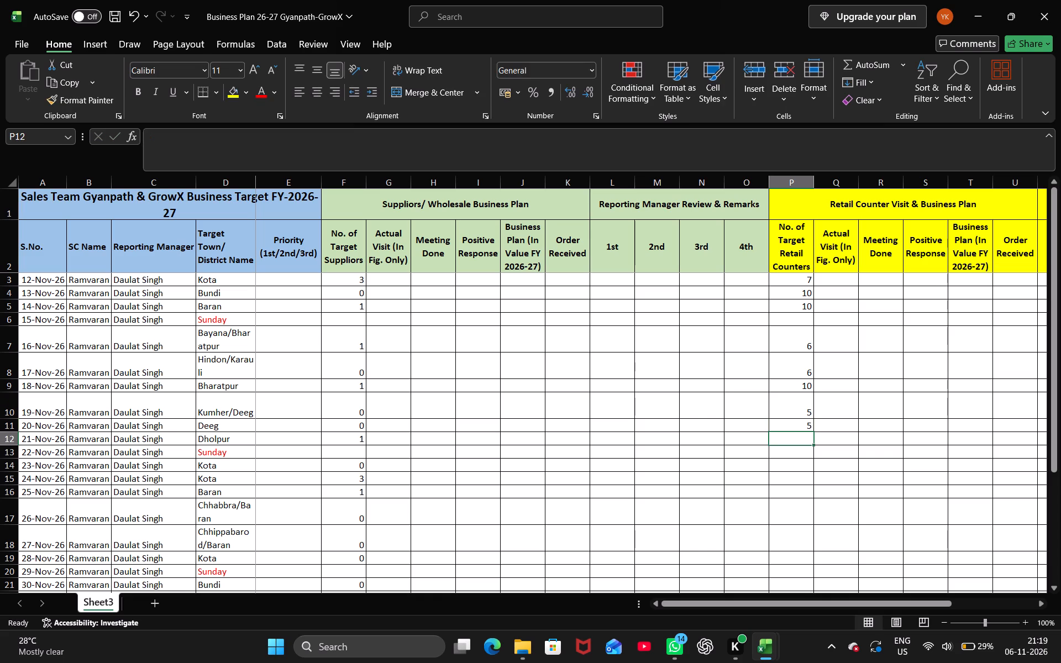
key(6)
key(Return)
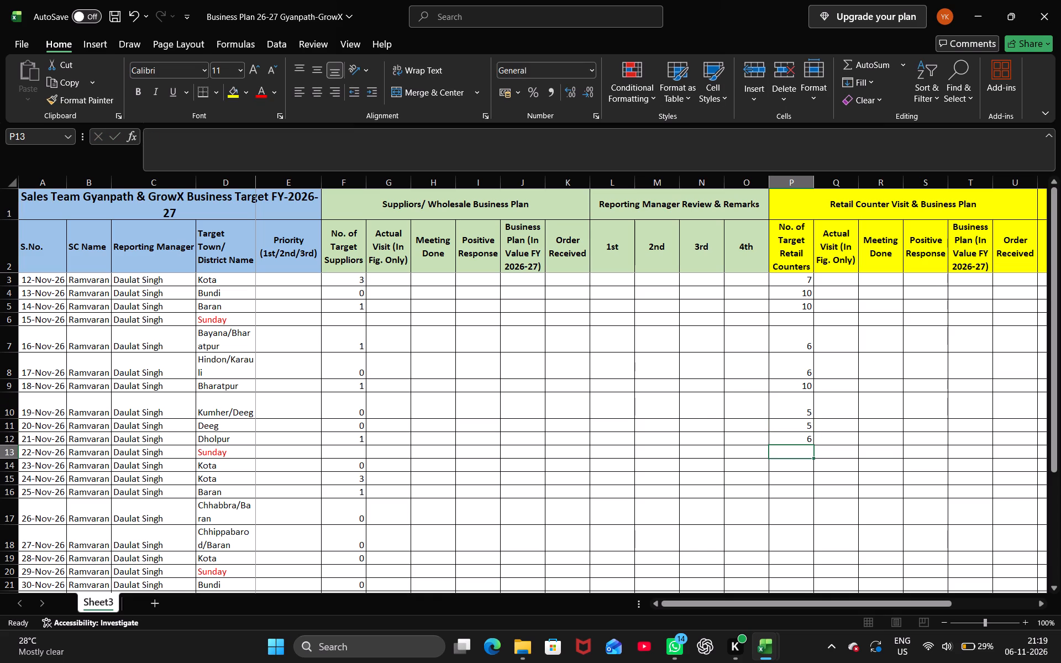
key(Return)
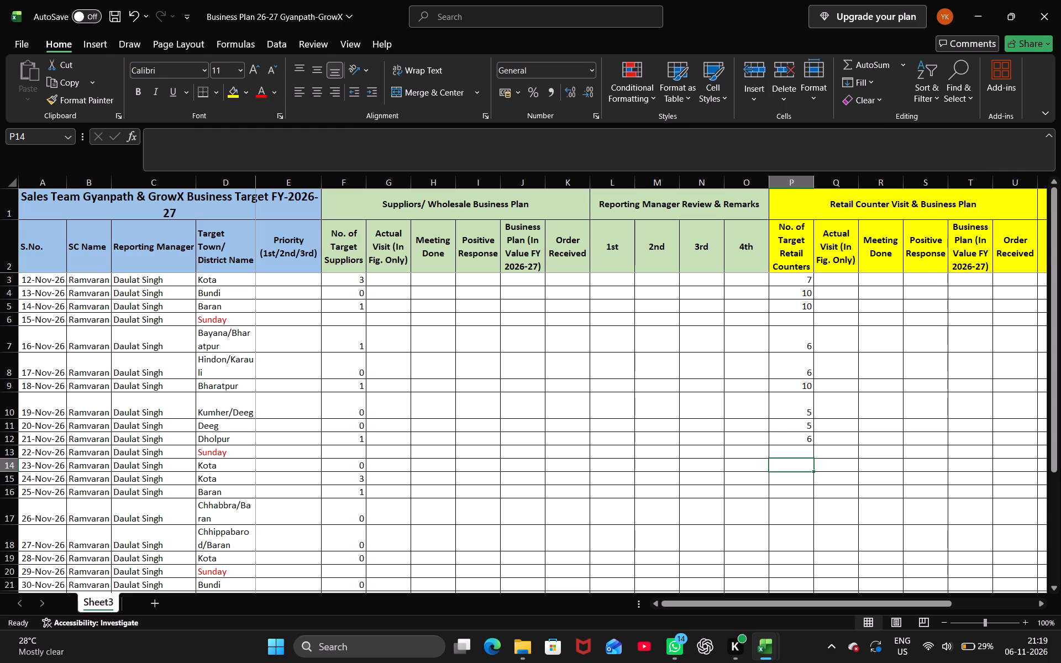
Enter No. of Target Retail Counters 0, 12, 9, 6 and 6 for 23-Nov-26 through 27-Nov-26.
key(0)
key(Return)
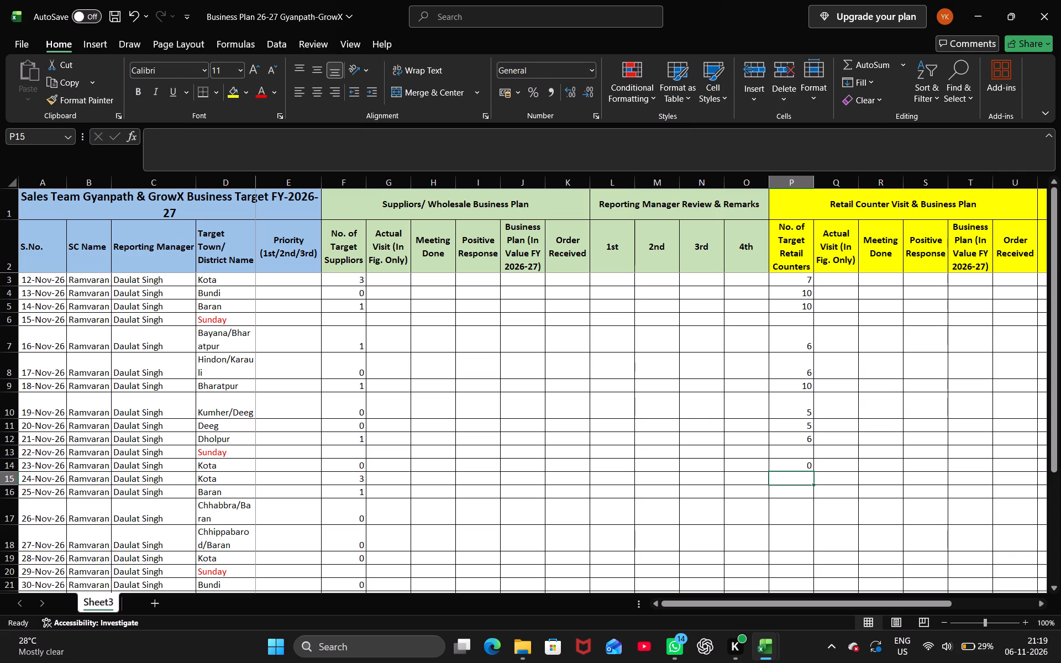
text(12)
key(Return)
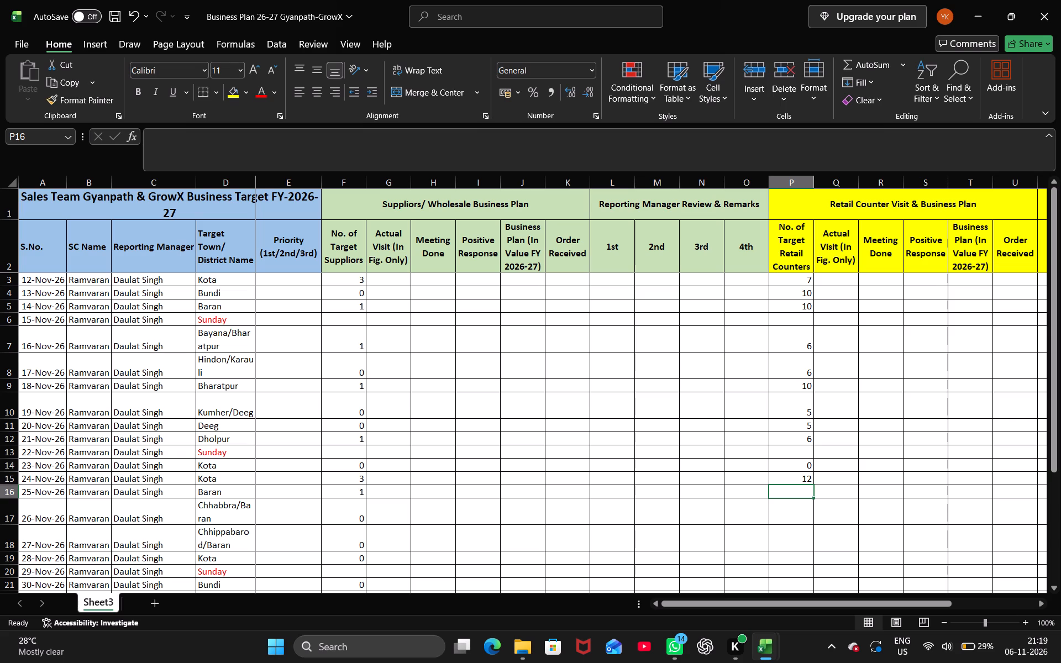
key(9)
key(Return)
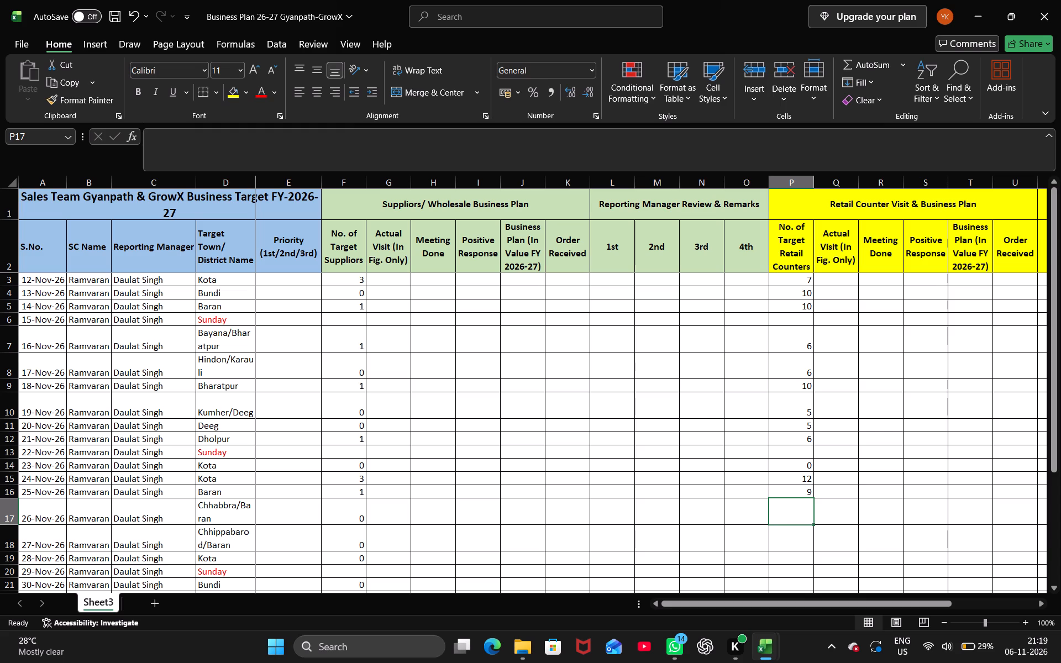
key(6)
key(Return)
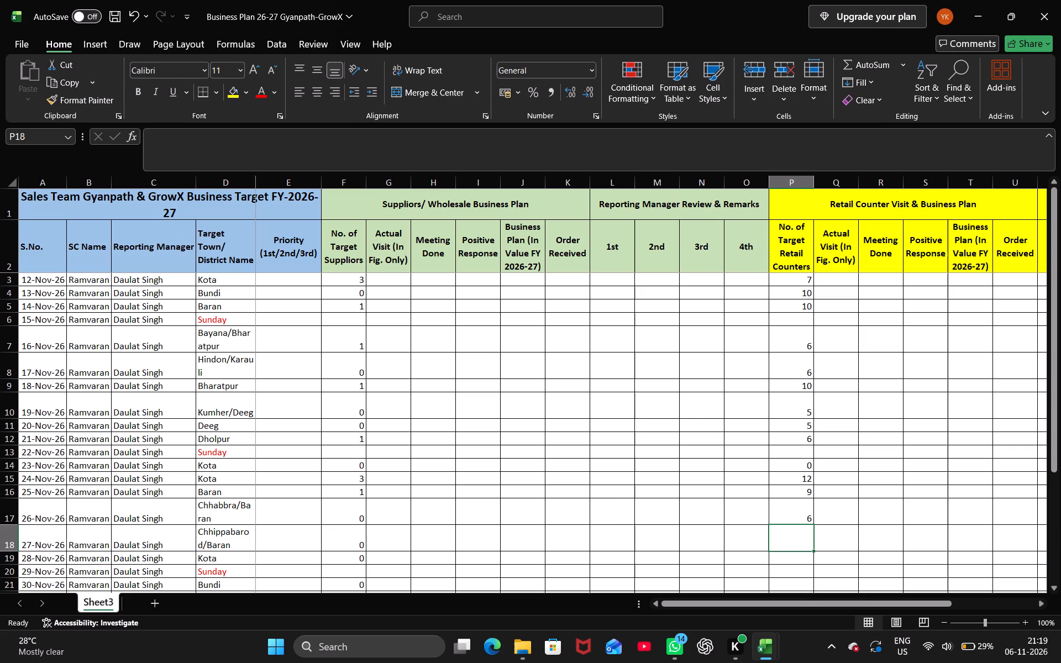
key(6)
key(Return)
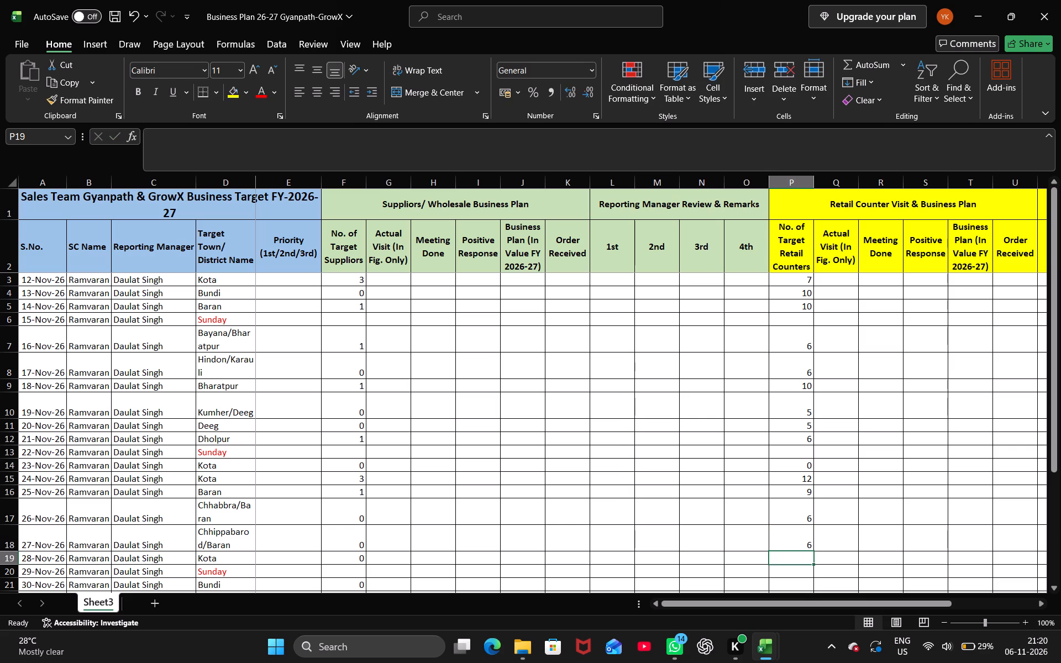
Enter No. of Target Retail Counters 2 for 28-Nov-26 and 9 for 30-Nov-26, leaving Sunday 29-Nov-26 blank.
key(0)
key(Return)
key(Return)
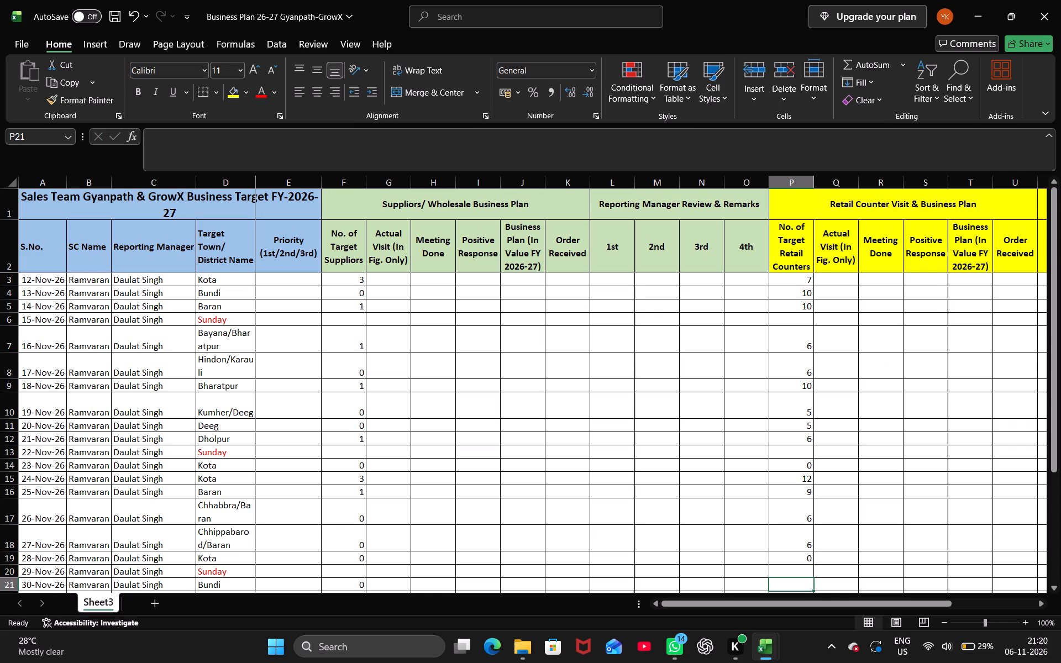
key(2)
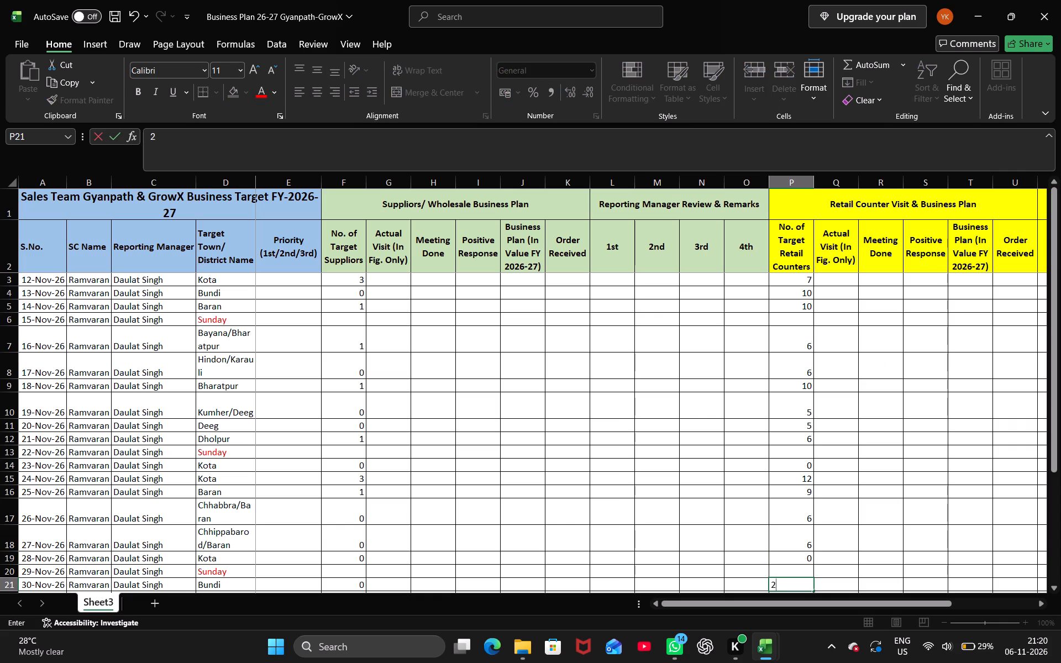
key(Up)
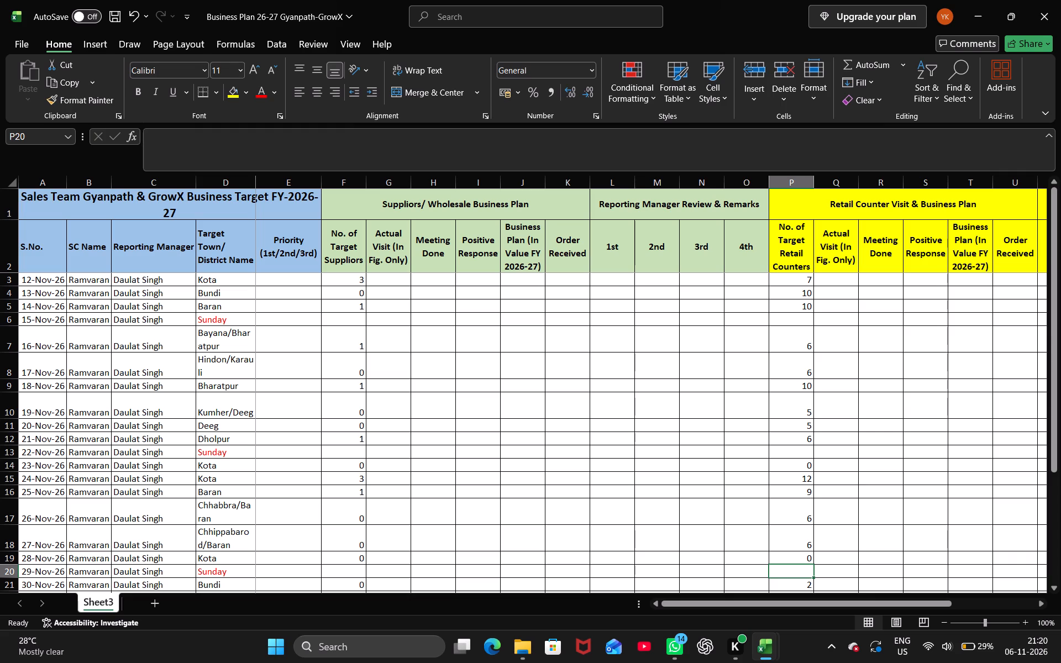
key(Up)
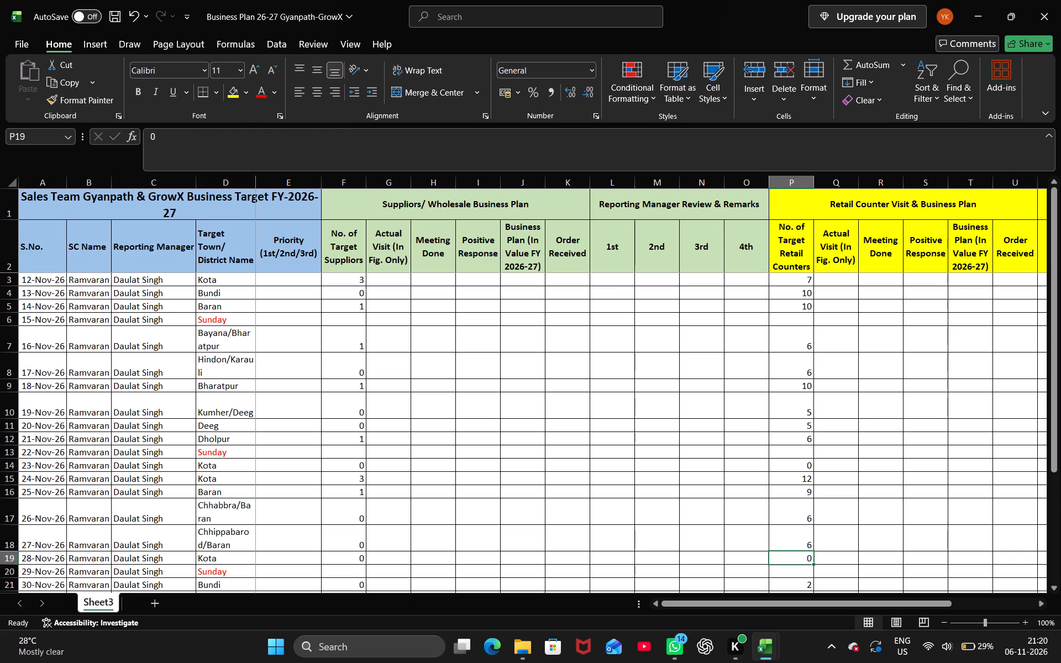
key(2)
key(Right)
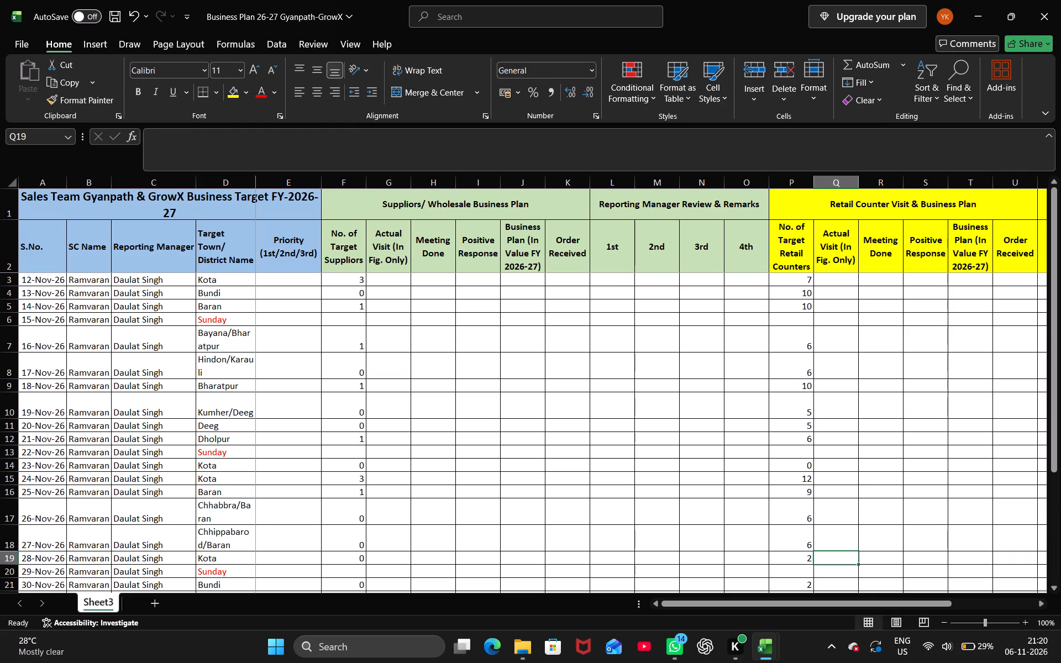
key(Down)
key(Down)
key(Left)
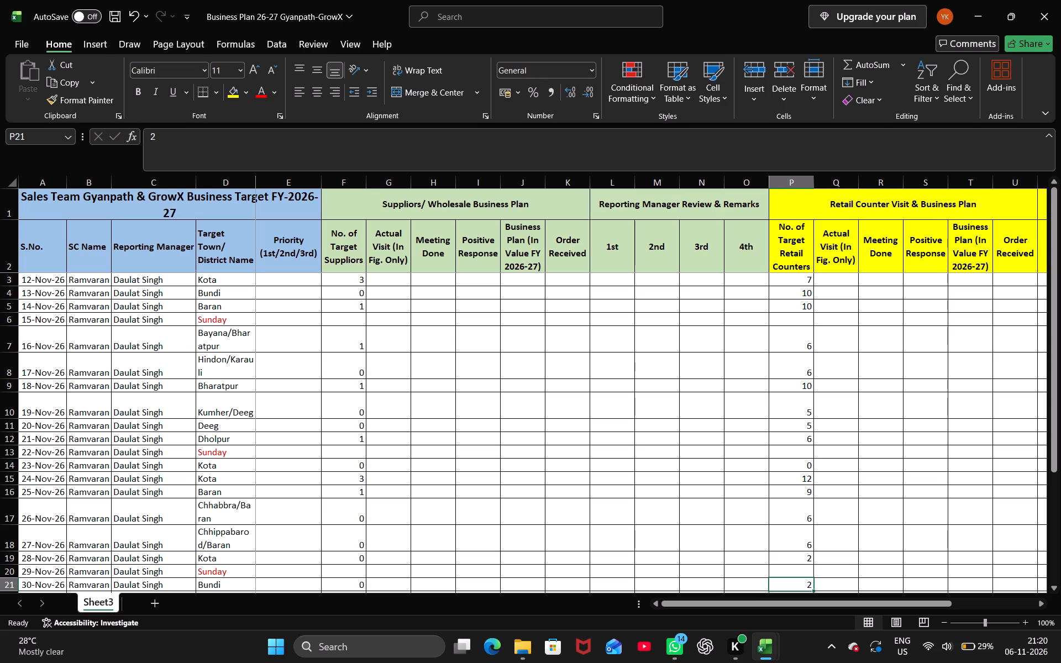
key(9)
key(Up)
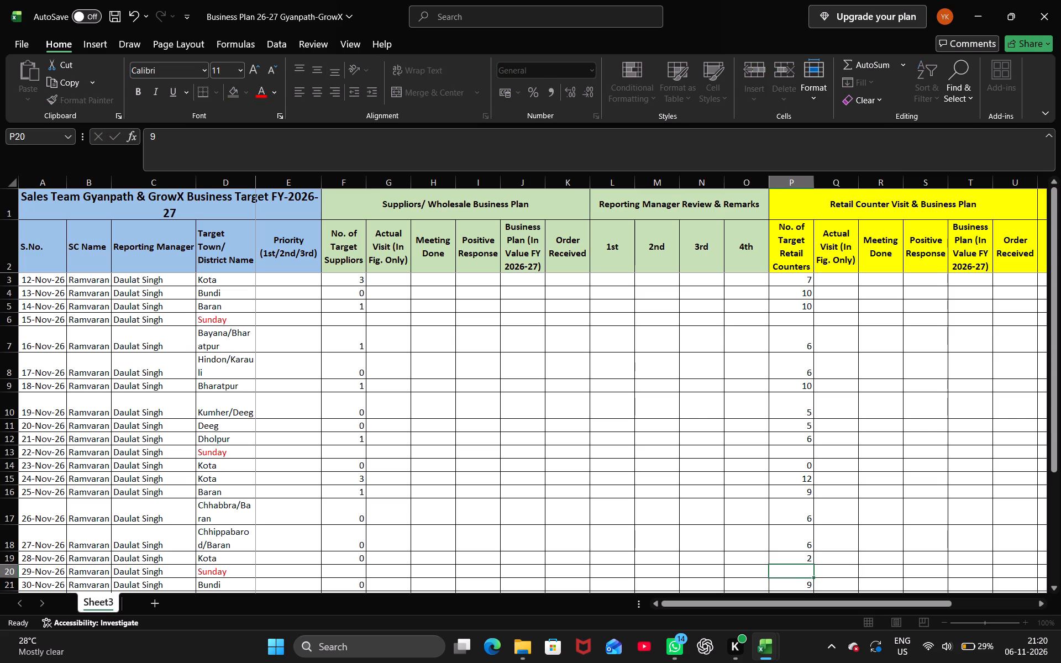
Review the No. of Target Retail Counters entries from the end of November back up to 12-Nov-26.
key(Up)
key(Up)
key(Up)
key(Up)
key(Up)
key(Up)
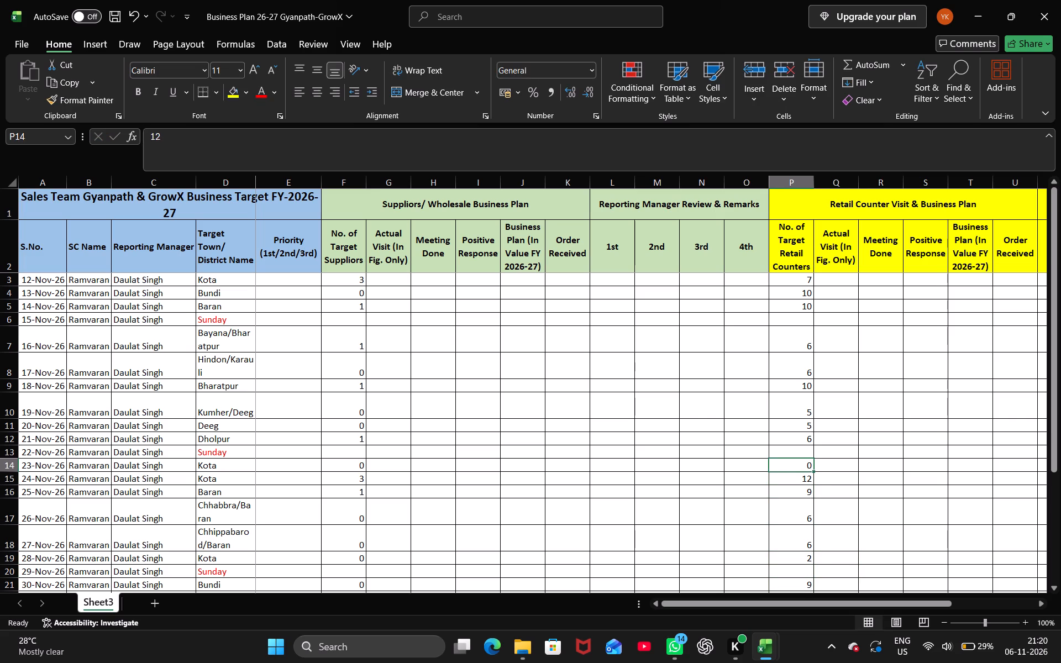
key(Up)
key(Up)
key(Up)
key(Up)
key(Up)
key(Up)
key(Up)
key(Up)
key(Up)
key(Up)
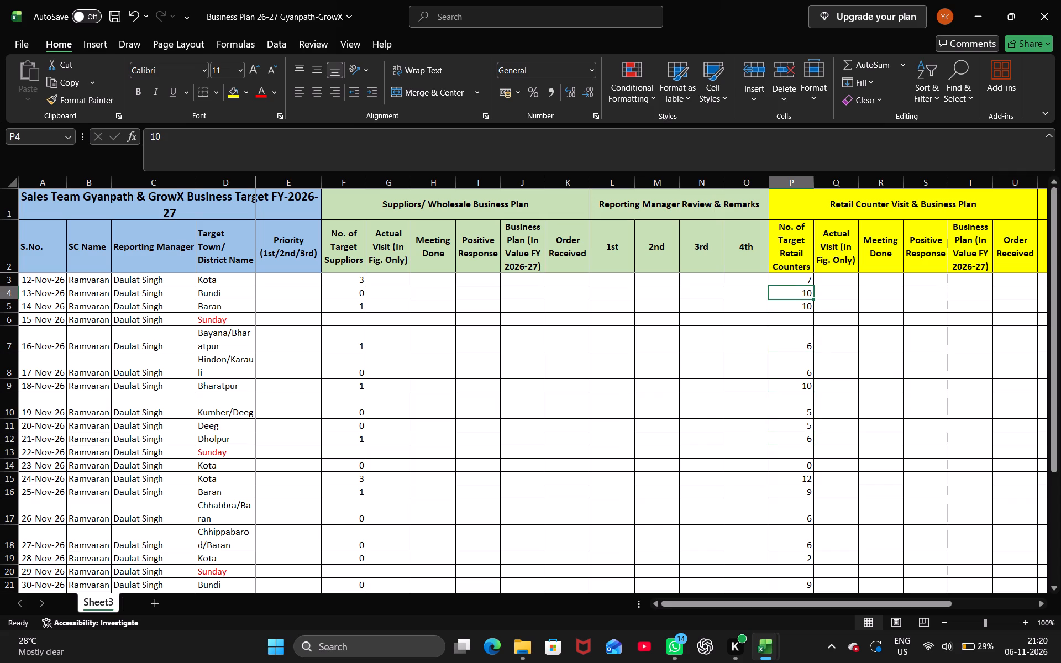
key(Up)
key(Up)
key(Down)
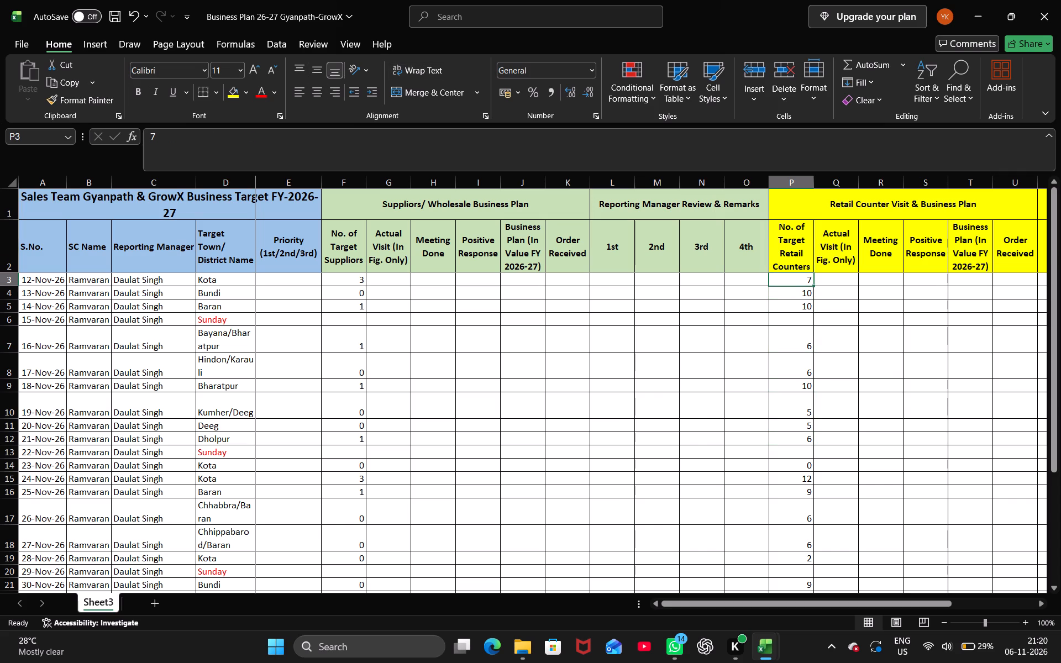
scroll(745, 476, up, 1)
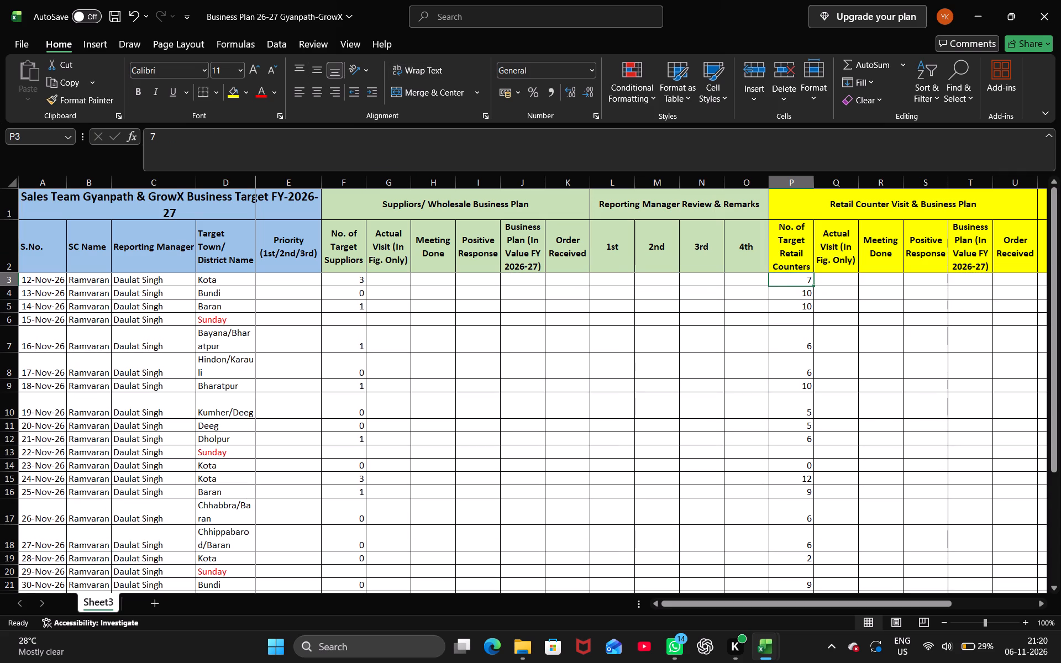
Save the completed business plan workbook.
key(ctrl+s)
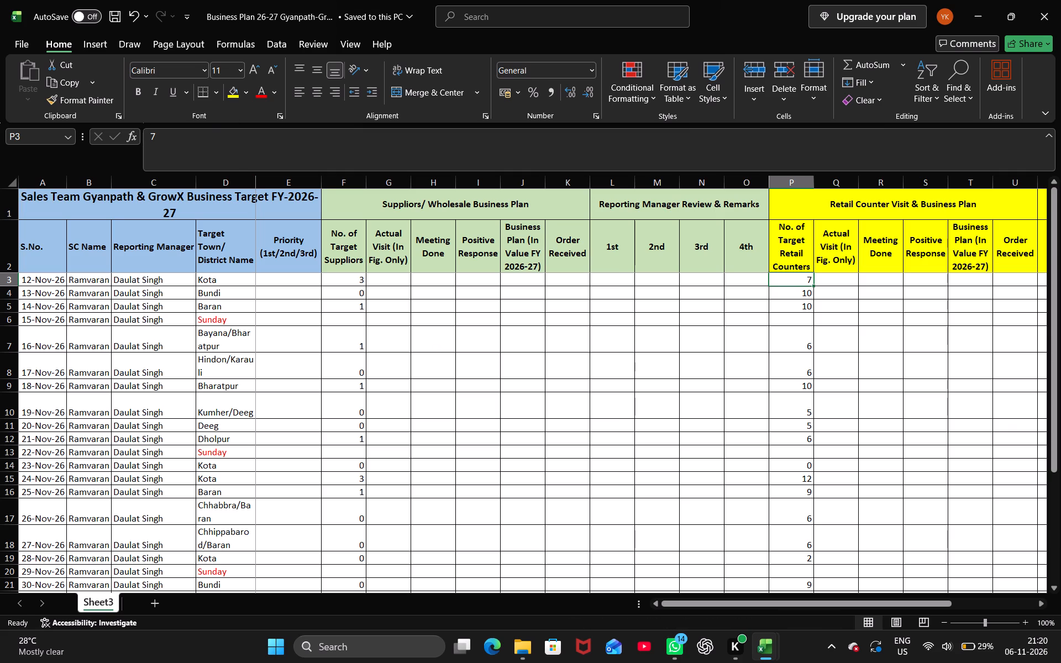
Save the workbook as Business Plan 26-27 Gyanpath-GrowX, Excel Workbook type, in the PAPA folder under Documents.
click(20, 46)
click(35, 256)
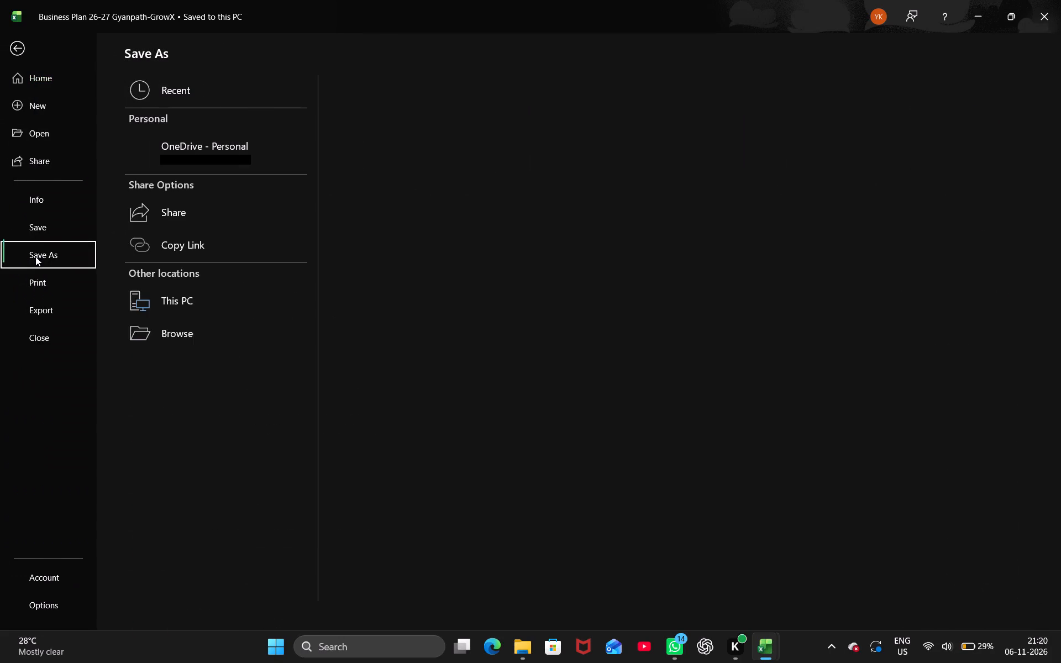
click(209, 283)
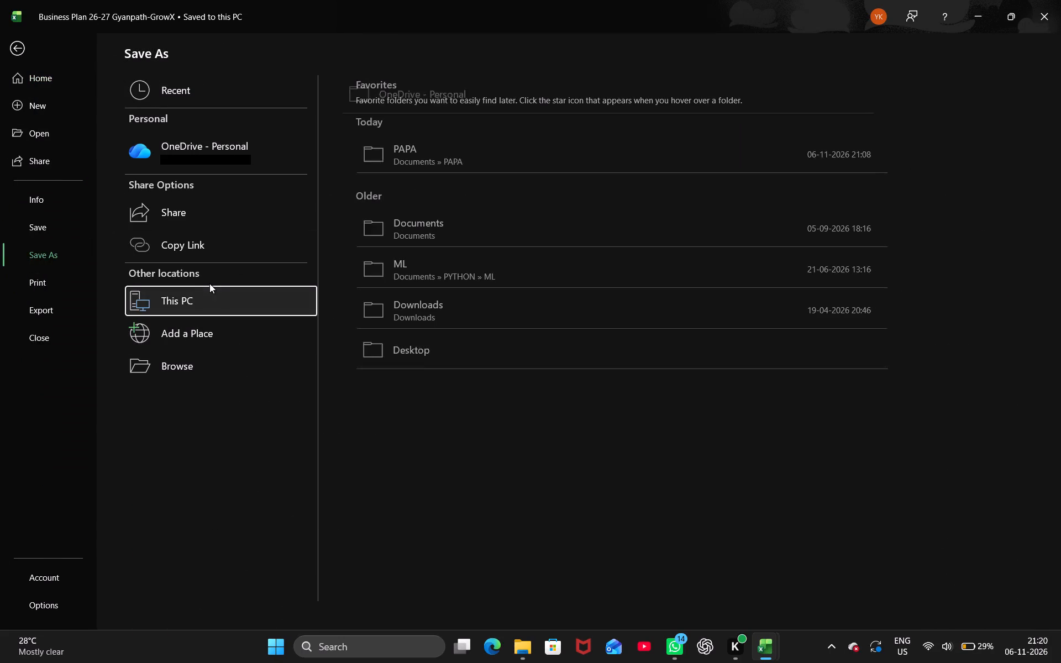
double_click(497, 154)
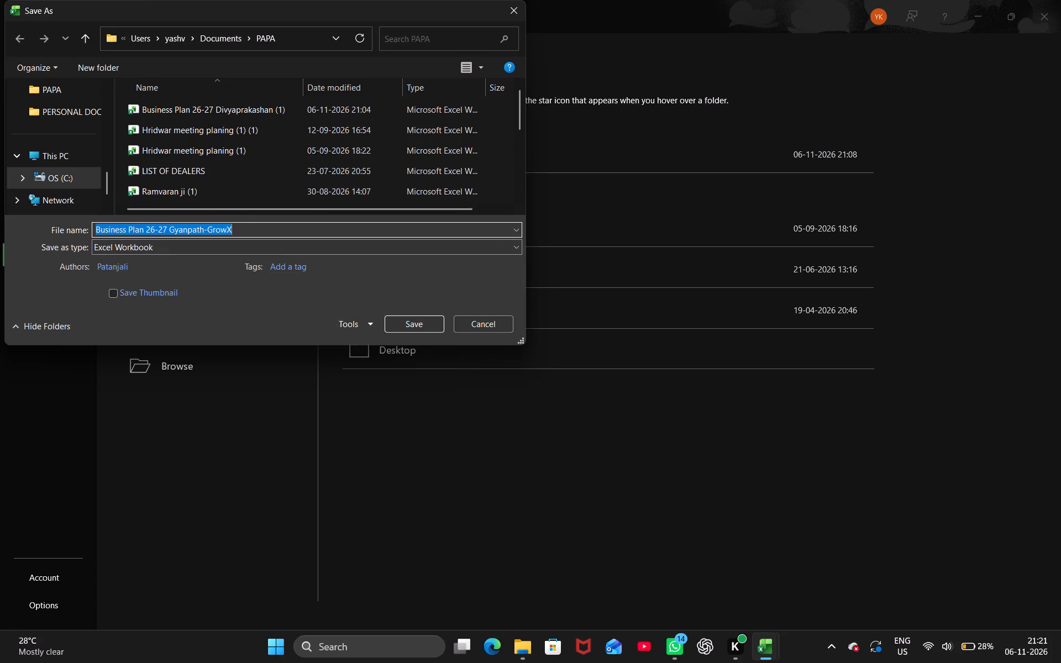
click(422, 325)
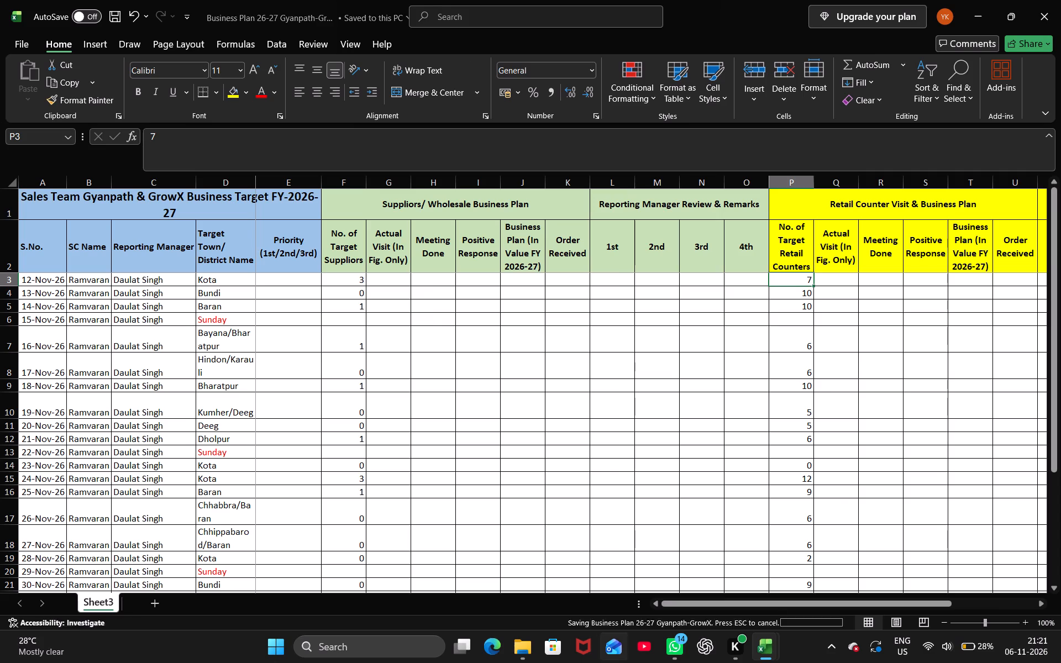